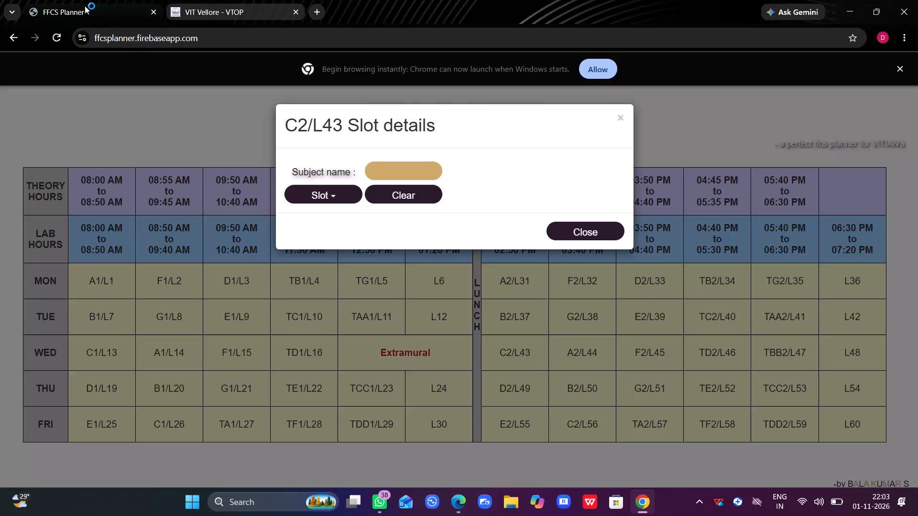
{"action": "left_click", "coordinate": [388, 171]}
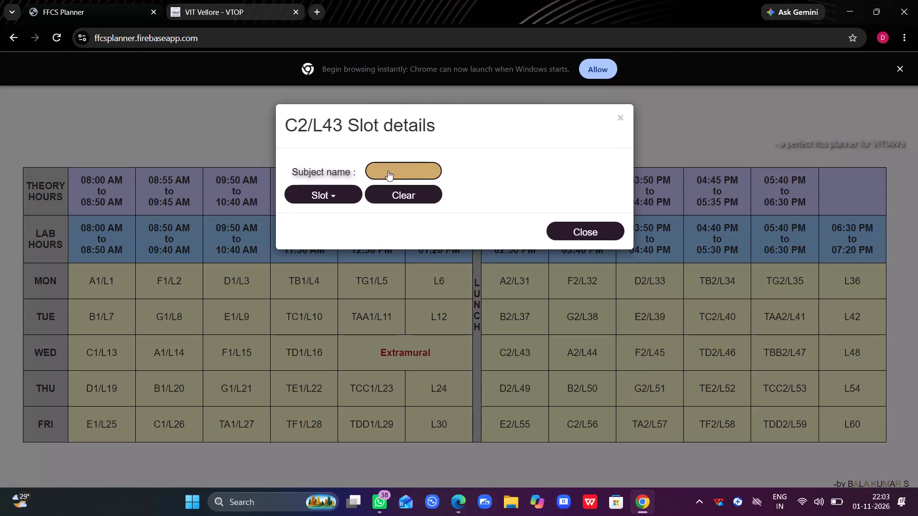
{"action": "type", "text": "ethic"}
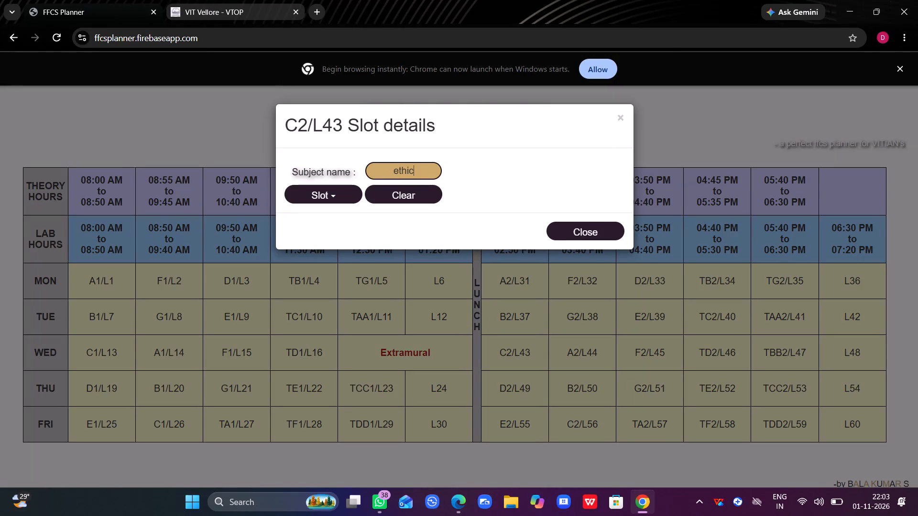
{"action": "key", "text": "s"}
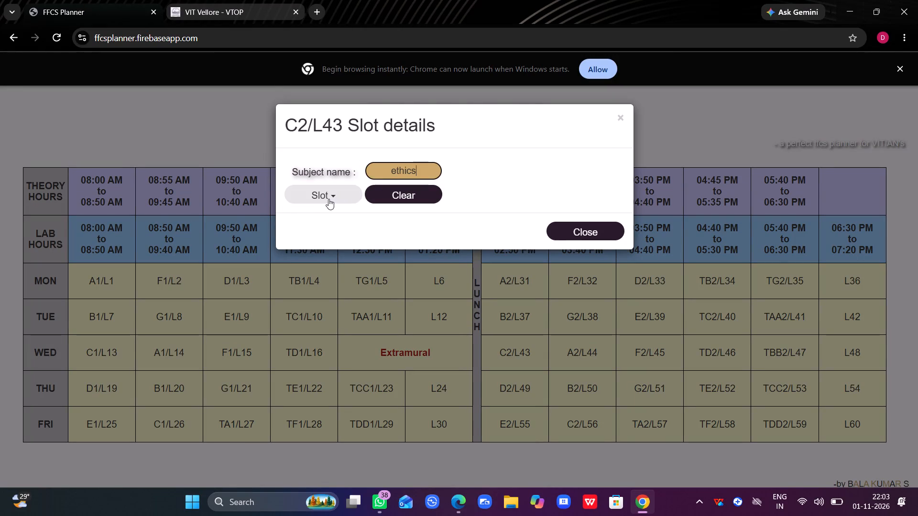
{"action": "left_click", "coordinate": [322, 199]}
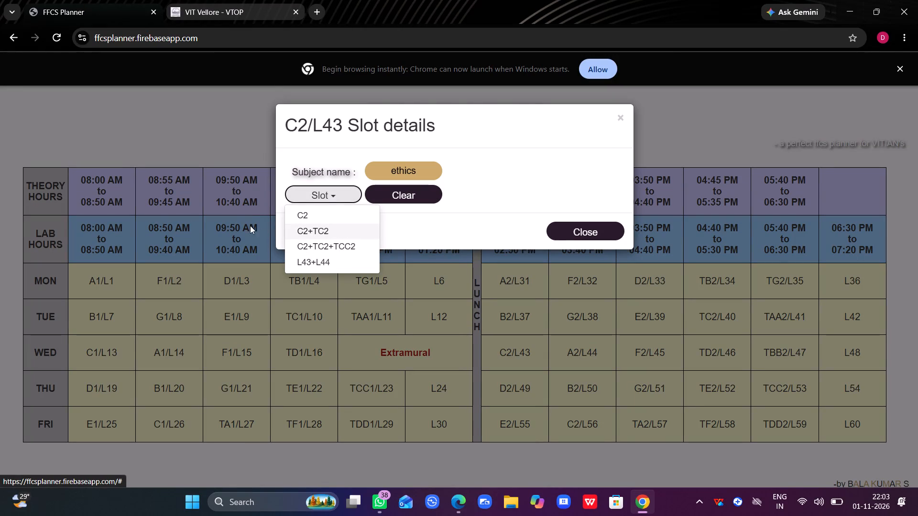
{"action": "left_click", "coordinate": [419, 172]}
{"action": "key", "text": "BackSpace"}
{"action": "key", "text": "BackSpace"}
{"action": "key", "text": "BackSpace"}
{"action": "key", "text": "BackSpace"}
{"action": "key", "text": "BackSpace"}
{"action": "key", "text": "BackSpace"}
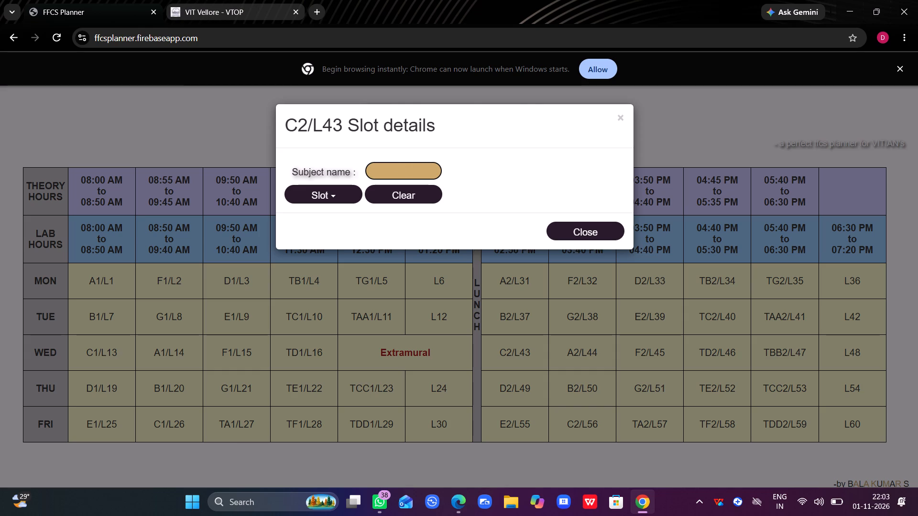
Add the subject "models of computation" to the timetable with the slot combination C2+TC2+TCC2.
{"action": "type", "text": "models of computation"}
{"action": "left_click", "coordinate": [352, 188]}
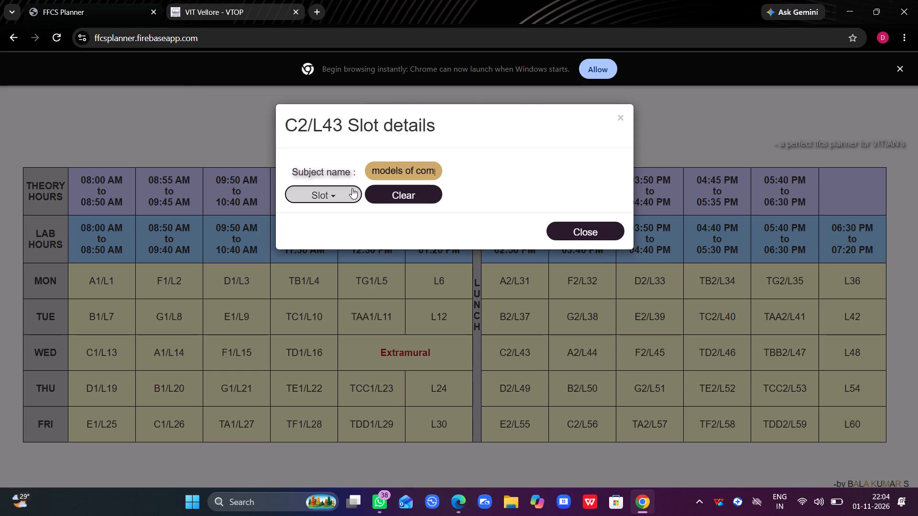
{"action": "left_click", "coordinate": [332, 243]}
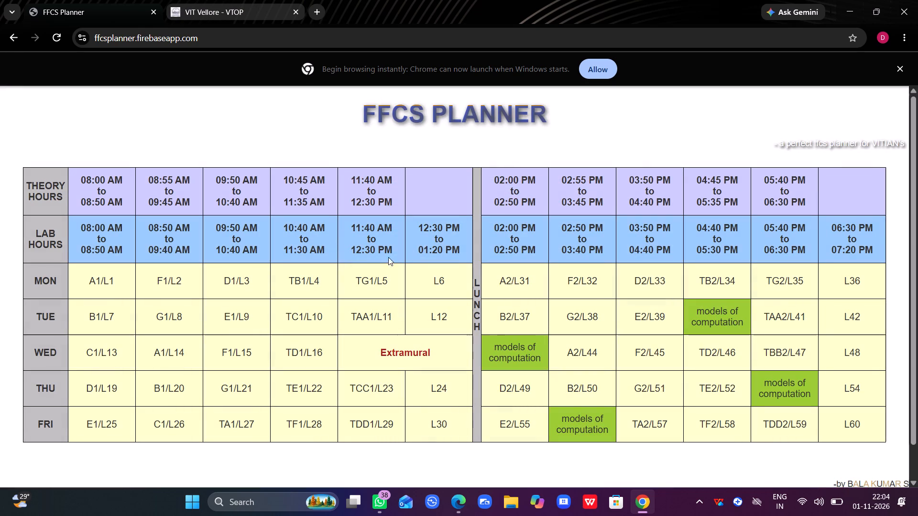
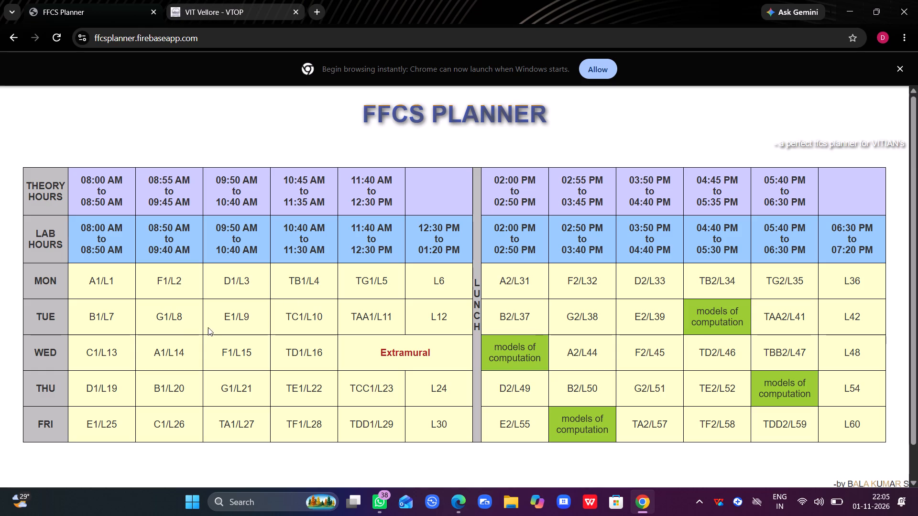
Add the subject "fundamentals of aiml" to the timetable with the slot combination G1+TG1.
{"action": "left_click", "coordinate": [178, 322]}
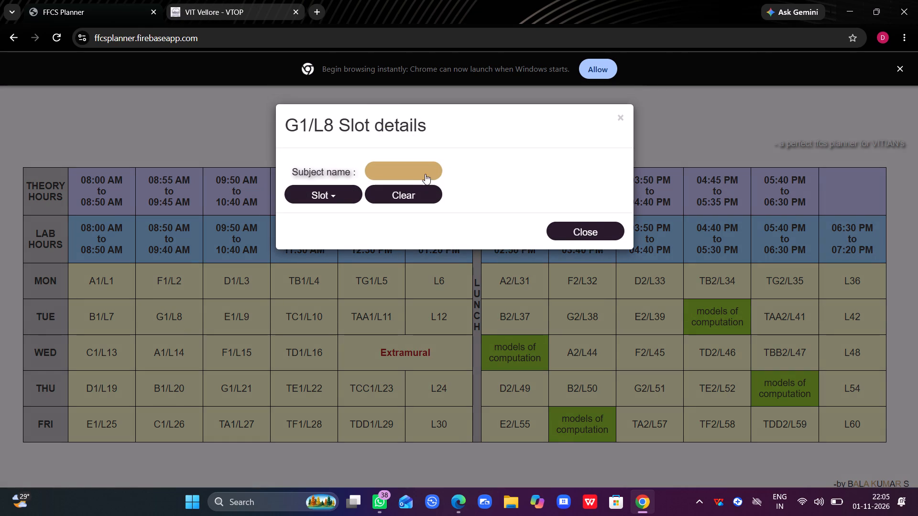
{"action": "left_click", "coordinate": [417, 172]}
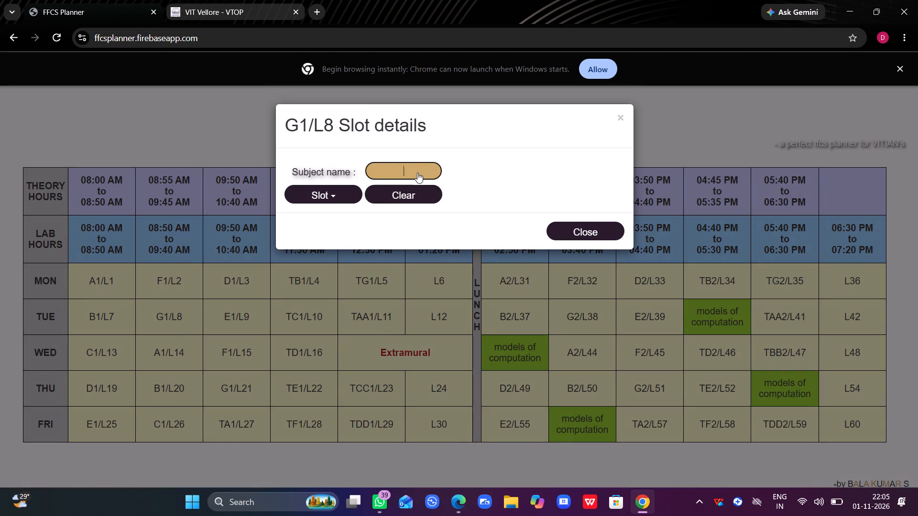
{"action": "type", "text": "fundamentals o"}
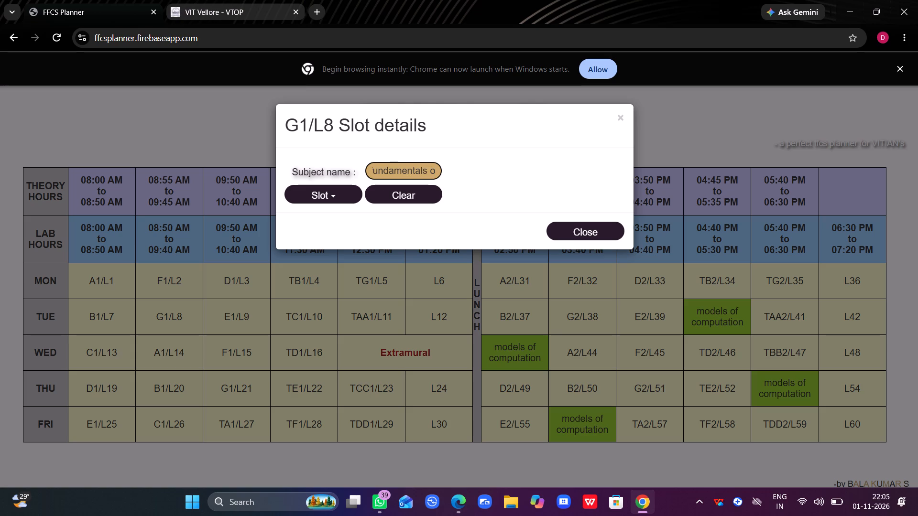
{"action": "type", "text": "f aiml"}
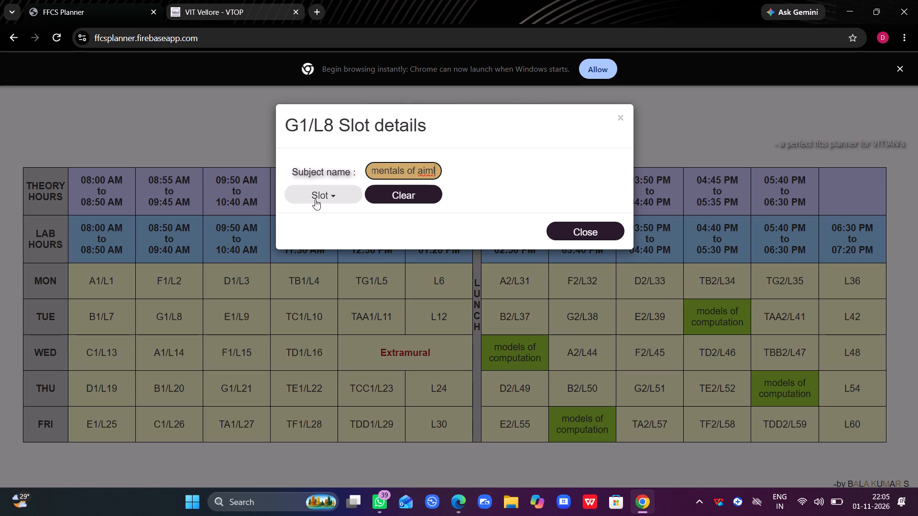
{"action": "left_click", "coordinate": [315, 199]}
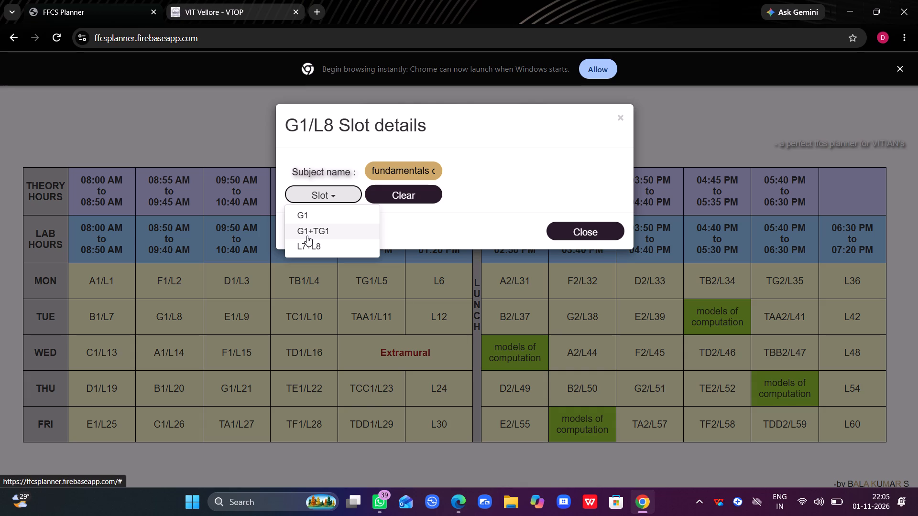
{"action": "left_click", "coordinate": [307, 236]}
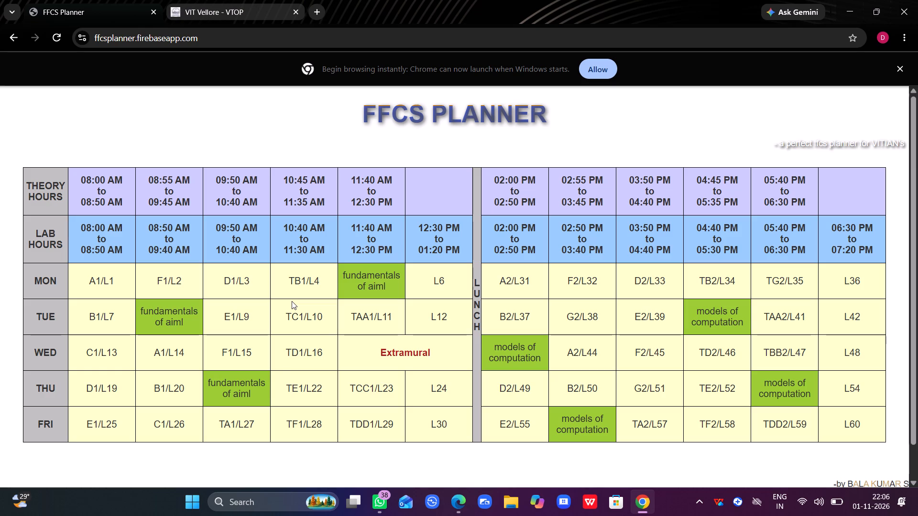
Add the subject "soft skills" to the timetable with the slot combination E1+TE1.
{"action": "left_click", "coordinate": [286, 384]}
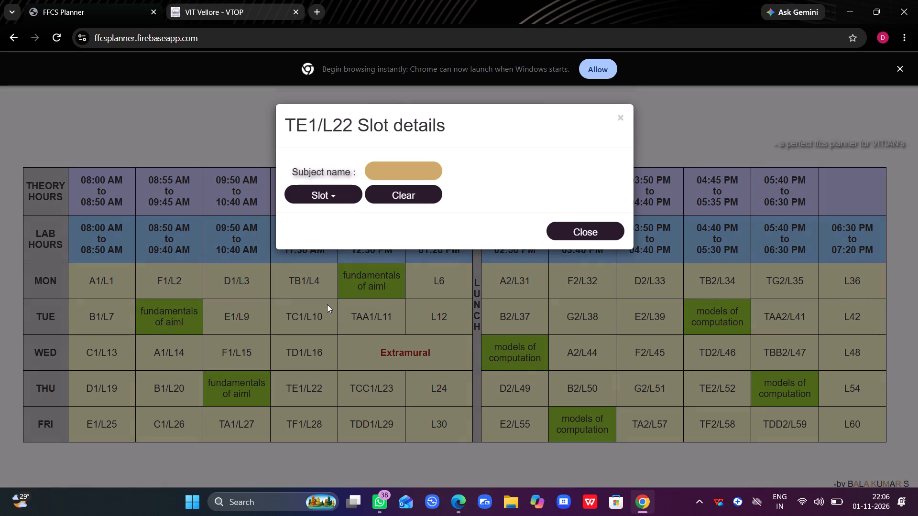
{"action": "left_click", "coordinate": [379, 160]}
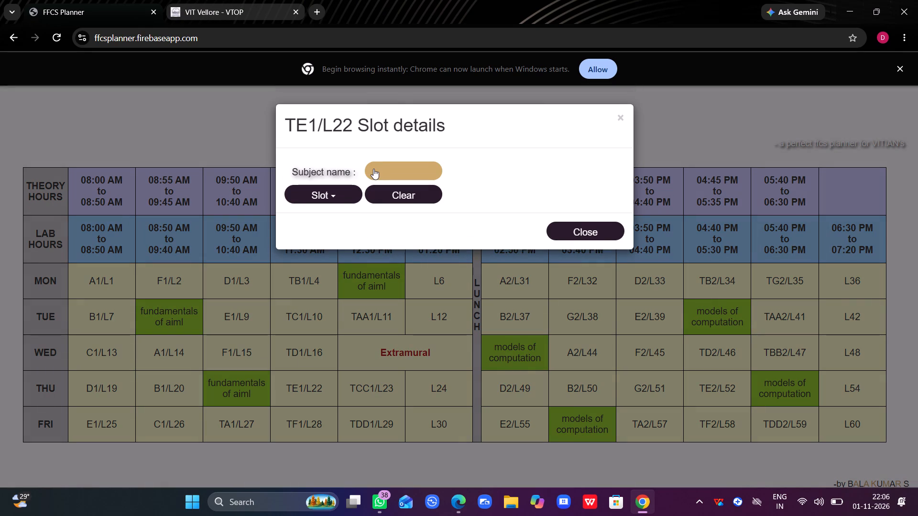
{"action": "left_click", "coordinate": [373, 169]}
{"action": "type", "text": "soft skills"}
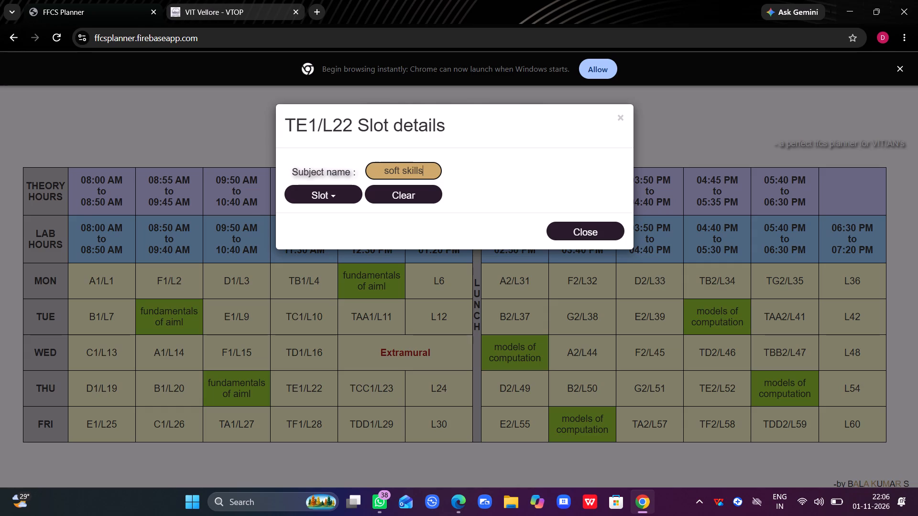
{"action": "left_click", "coordinate": [304, 185]}
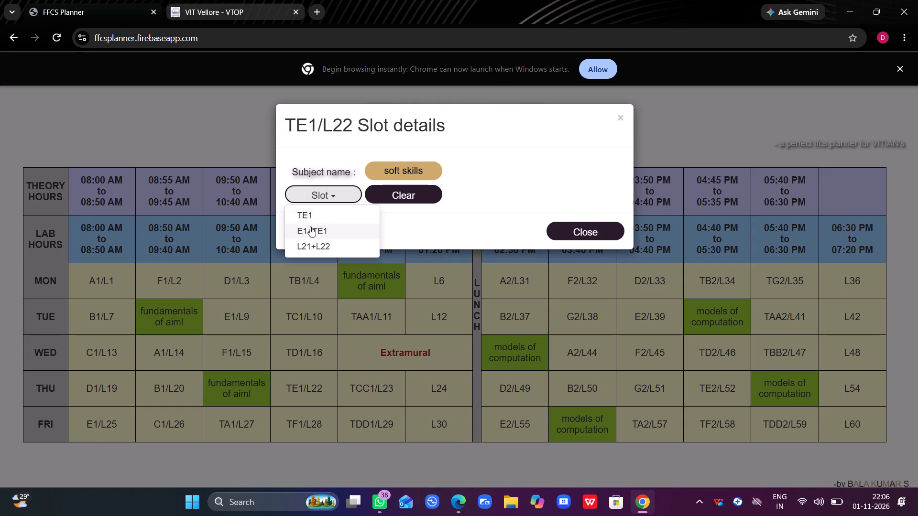
{"action": "left_click", "coordinate": [310, 227]}
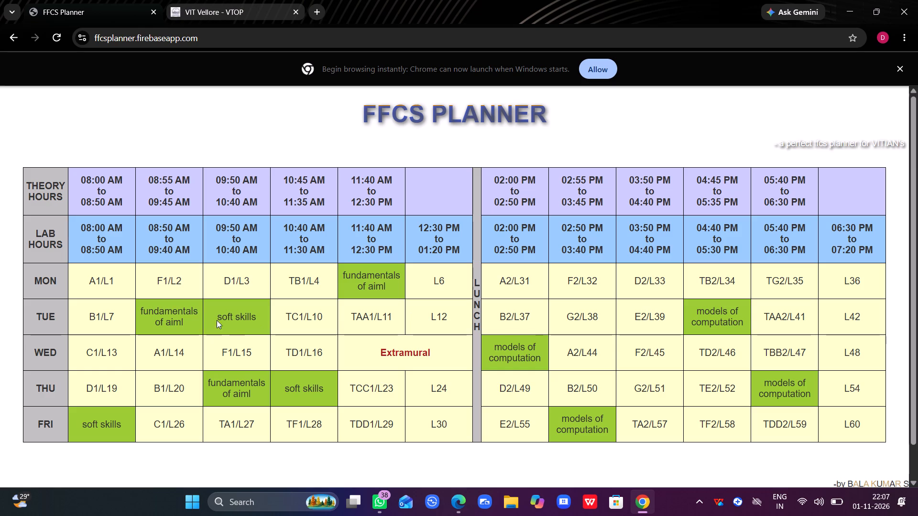
Add "fundamentals of aiml" to the Wednesday lab slot combination L13+L14.
{"action": "left_click", "coordinate": [167, 347]}
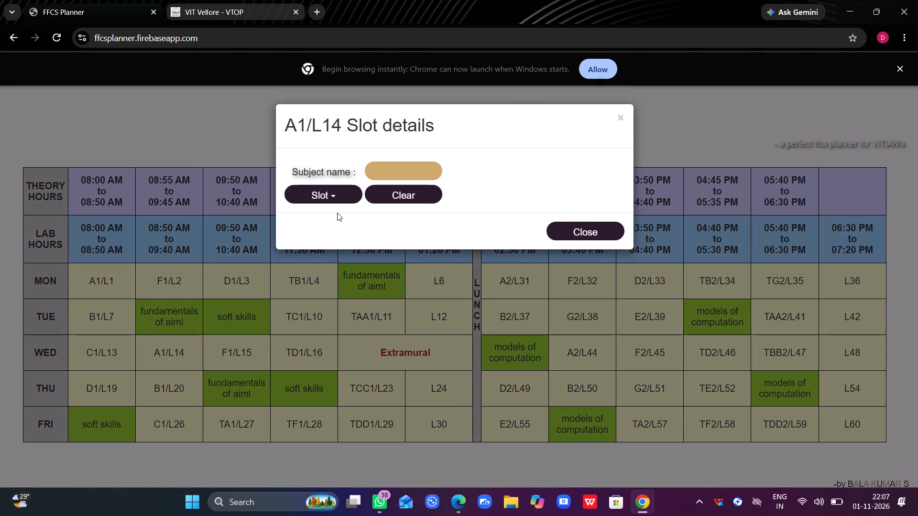
{"action": "left_click", "coordinate": [328, 198]}
{"action": "left_click", "coordinate": [393, 162]}
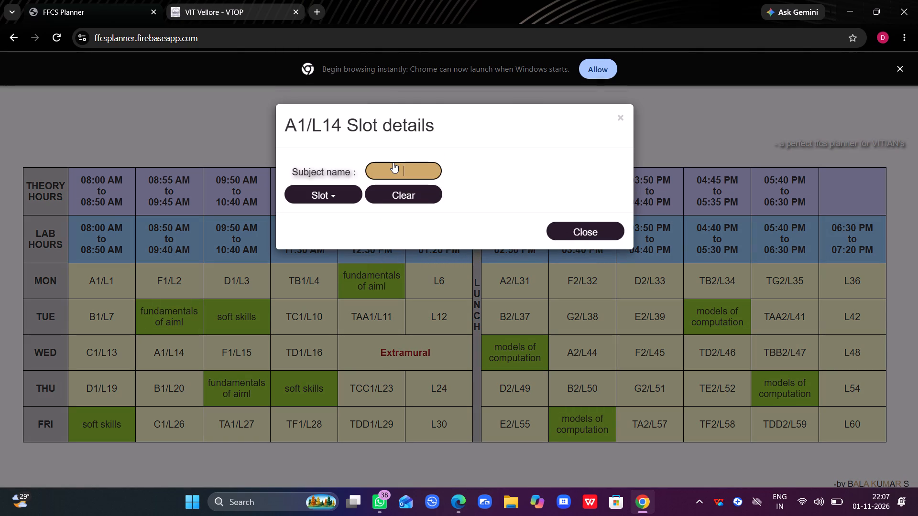
{"action": "type", "text": "fundamentals of aiml"}
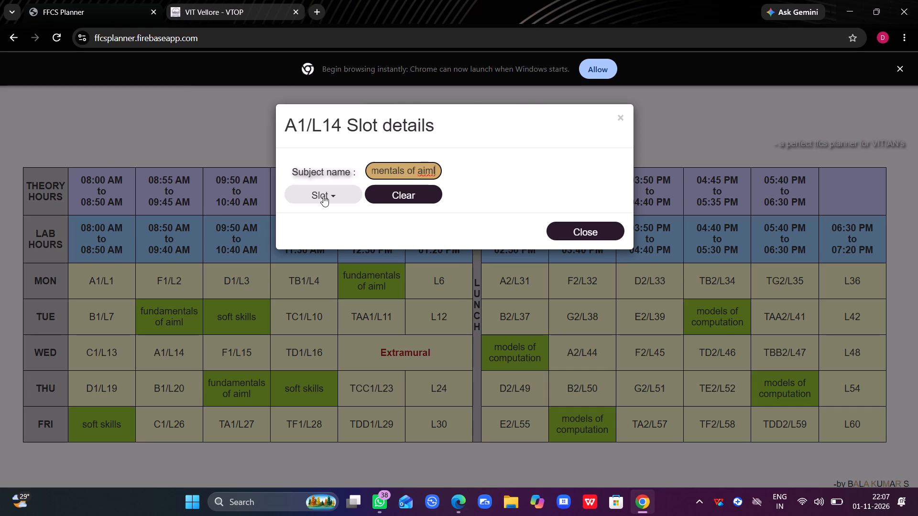
{"action": "left_click", "coordinate": [323, 196]}
{"action": "left_click", "coordinate": [321, 256]}
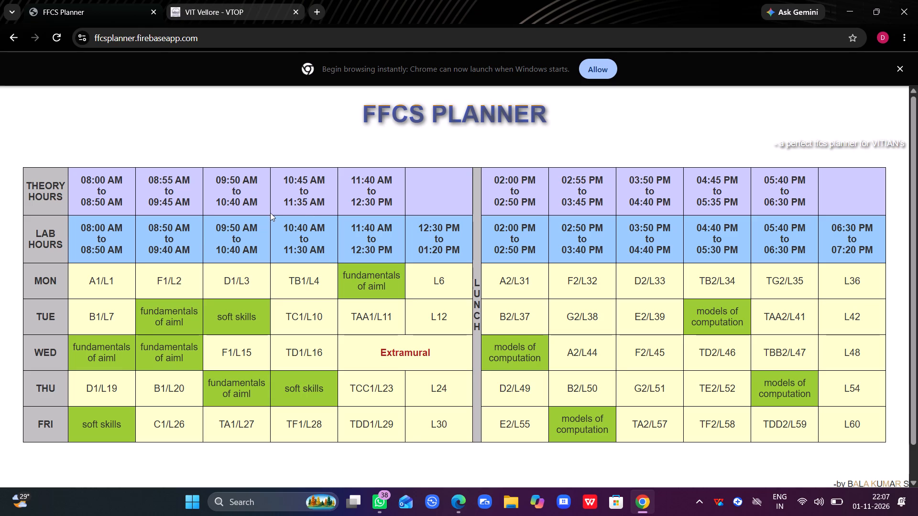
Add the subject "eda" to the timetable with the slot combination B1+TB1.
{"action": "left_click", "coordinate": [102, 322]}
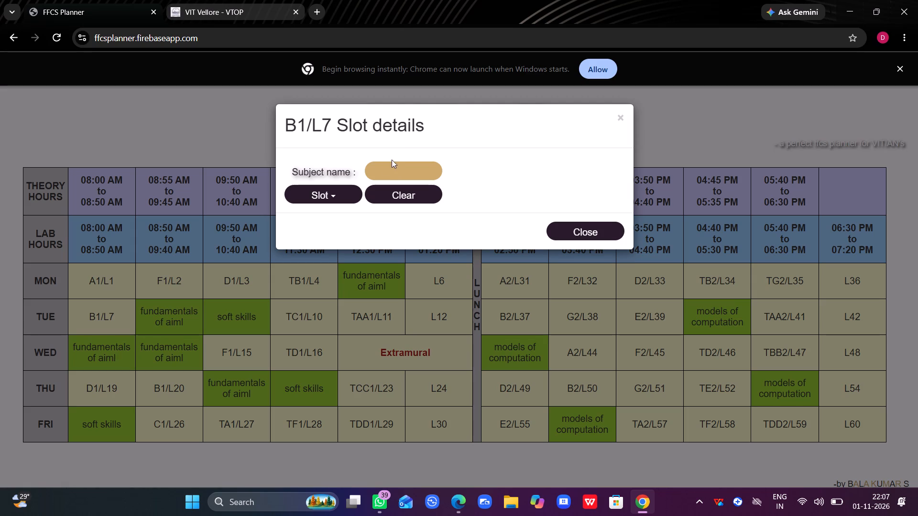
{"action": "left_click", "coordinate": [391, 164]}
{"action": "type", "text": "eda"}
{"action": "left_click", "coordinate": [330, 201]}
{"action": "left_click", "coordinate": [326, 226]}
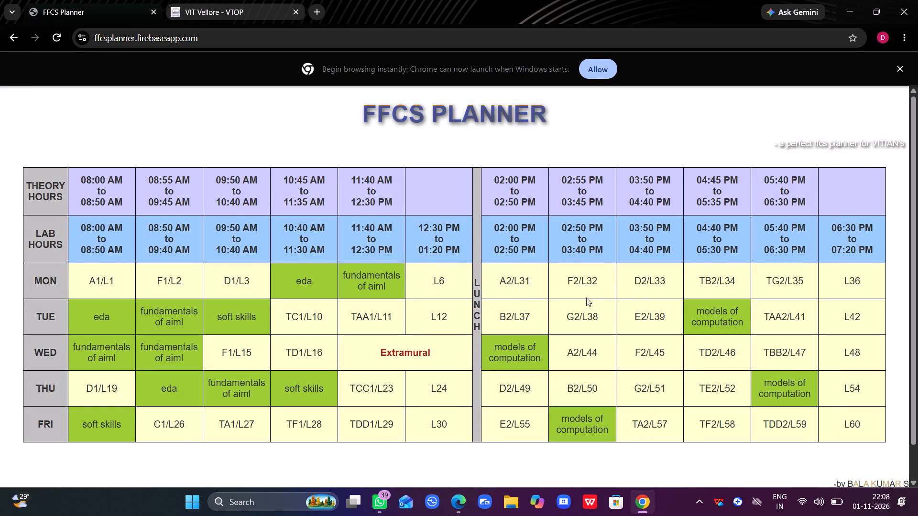
Add "eda" to the Monday evening lab slot combination L35+L36.
{"action": "left_click", "coordinate": [776, 281]}
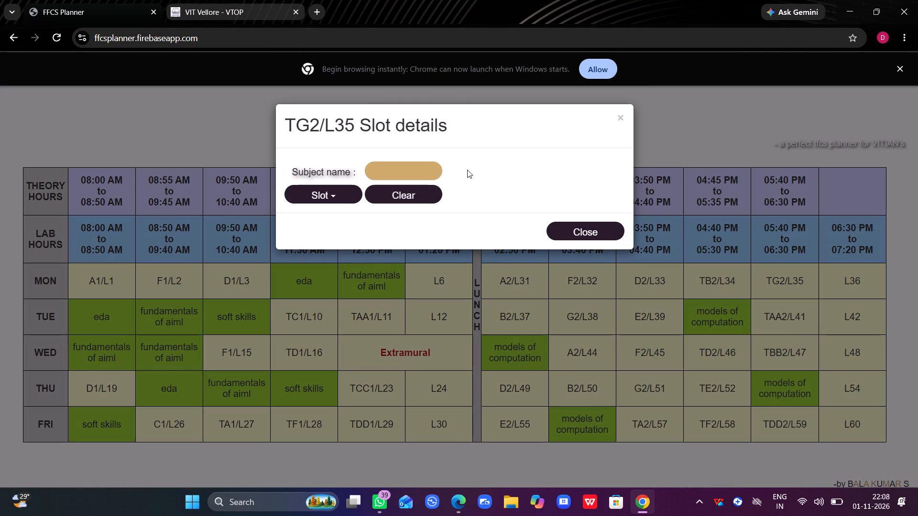
{"action": "left_click", "coordinate": [415, 169]}
{"action": "type", "text": "eda"}
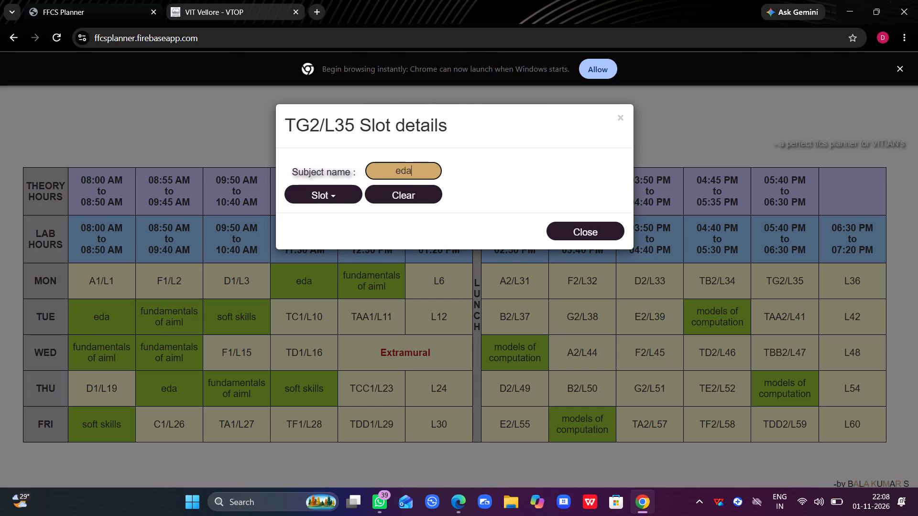
{"action": "left_click", "coordinate": [336, 199]}
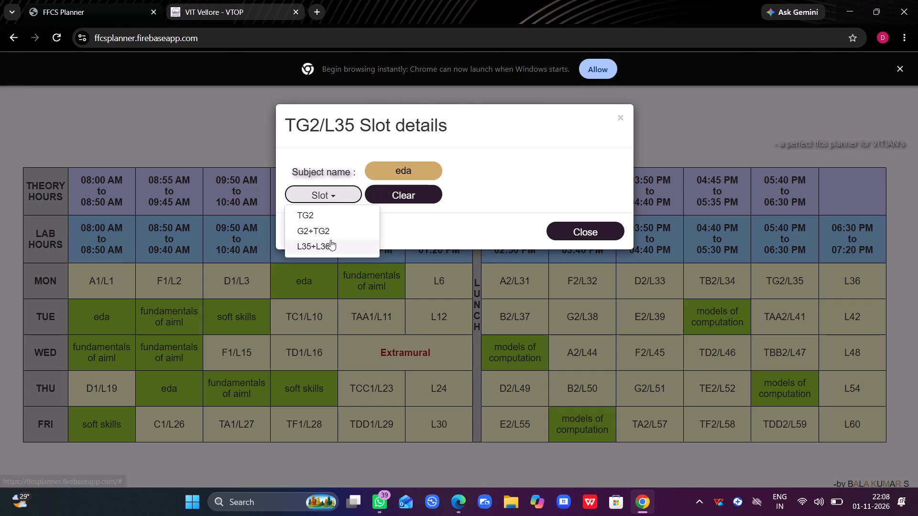
{"action": "left_click", "coordinate": [330, 240]}
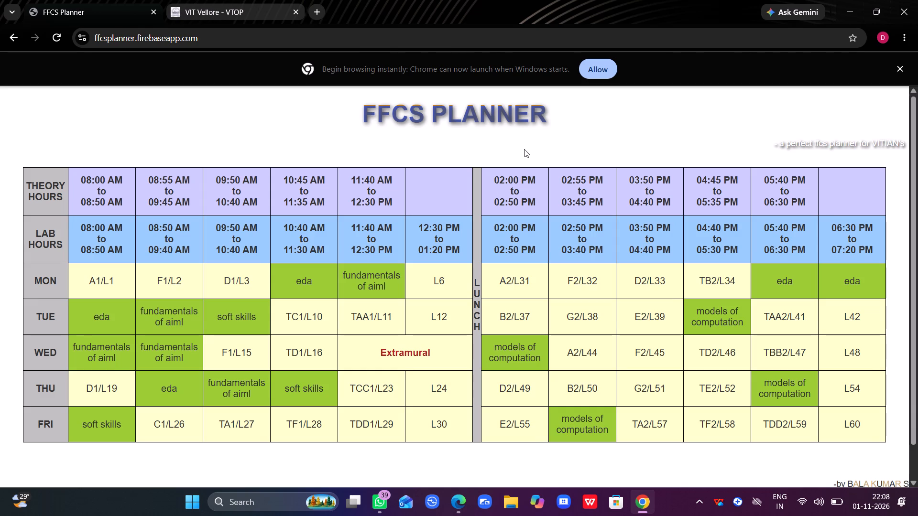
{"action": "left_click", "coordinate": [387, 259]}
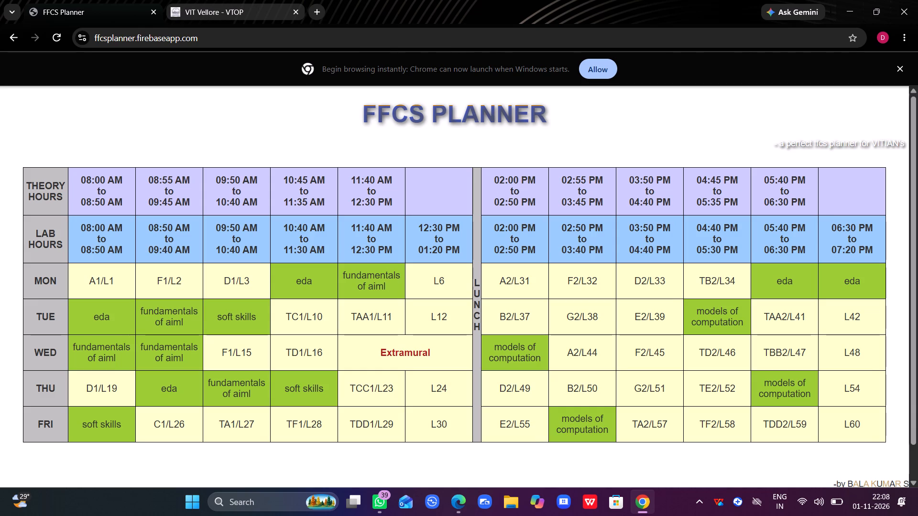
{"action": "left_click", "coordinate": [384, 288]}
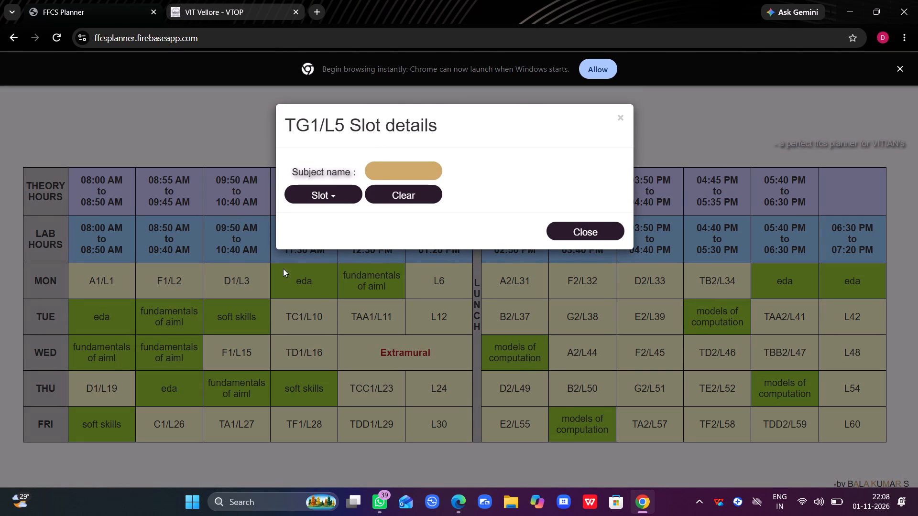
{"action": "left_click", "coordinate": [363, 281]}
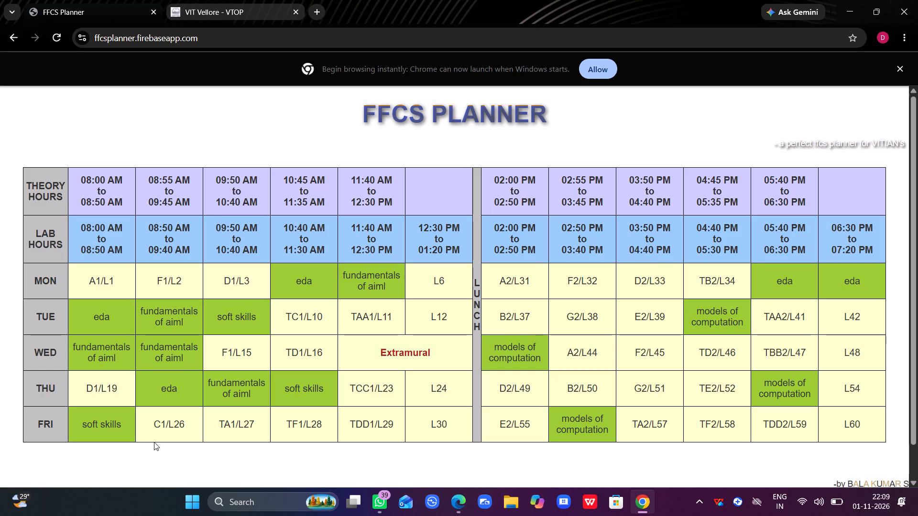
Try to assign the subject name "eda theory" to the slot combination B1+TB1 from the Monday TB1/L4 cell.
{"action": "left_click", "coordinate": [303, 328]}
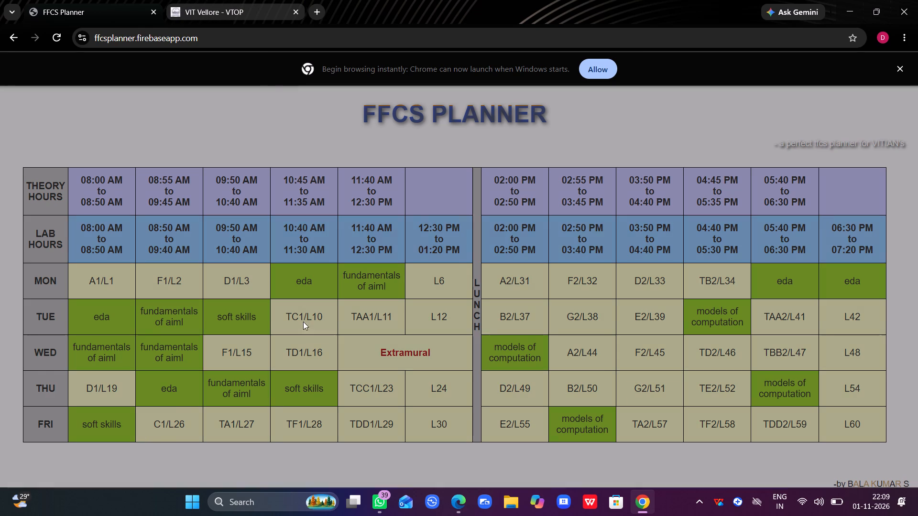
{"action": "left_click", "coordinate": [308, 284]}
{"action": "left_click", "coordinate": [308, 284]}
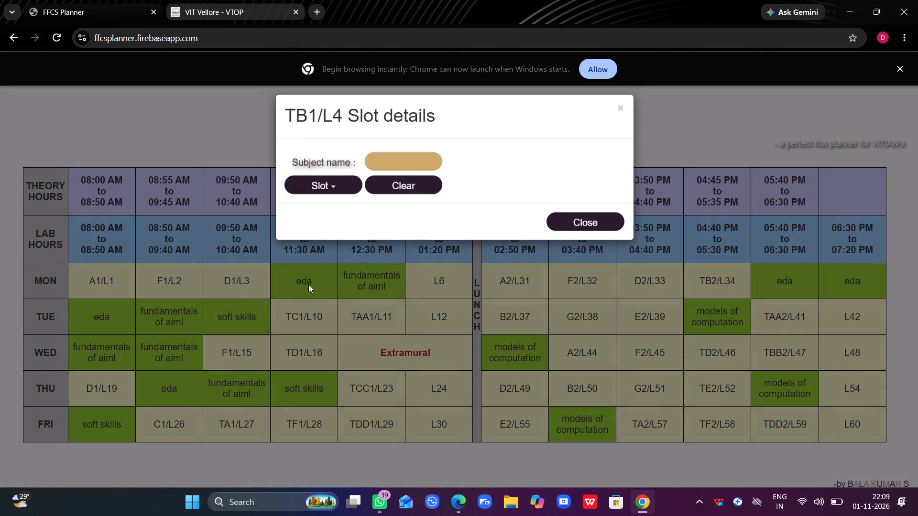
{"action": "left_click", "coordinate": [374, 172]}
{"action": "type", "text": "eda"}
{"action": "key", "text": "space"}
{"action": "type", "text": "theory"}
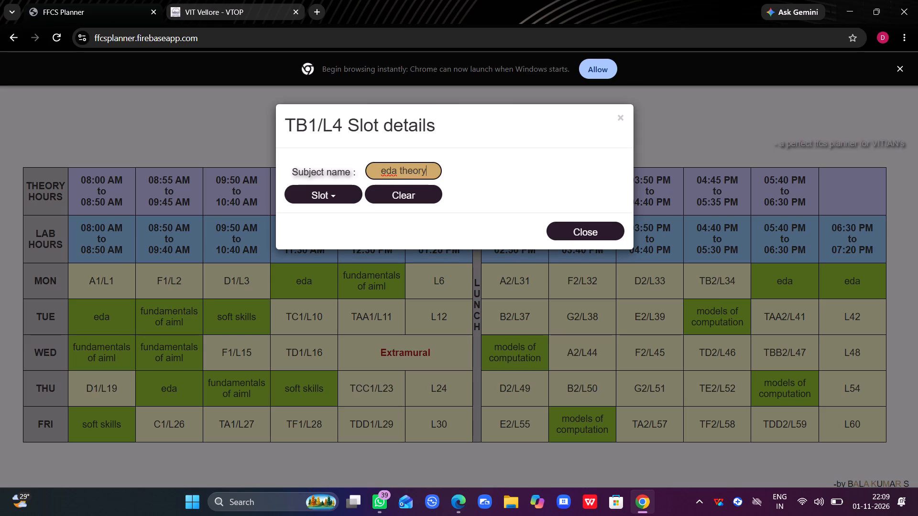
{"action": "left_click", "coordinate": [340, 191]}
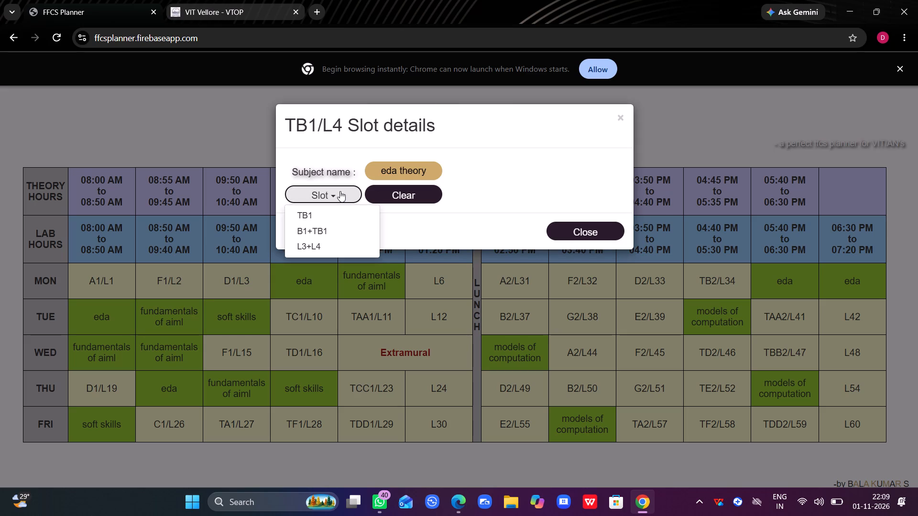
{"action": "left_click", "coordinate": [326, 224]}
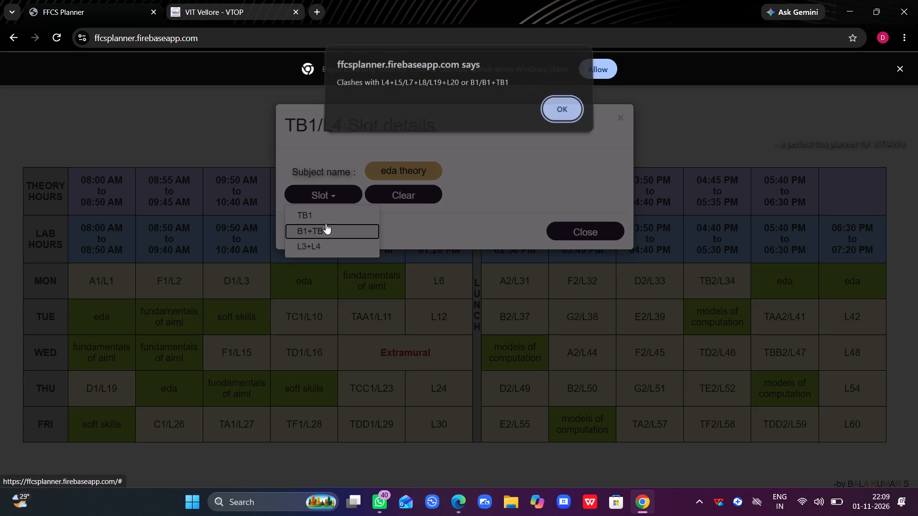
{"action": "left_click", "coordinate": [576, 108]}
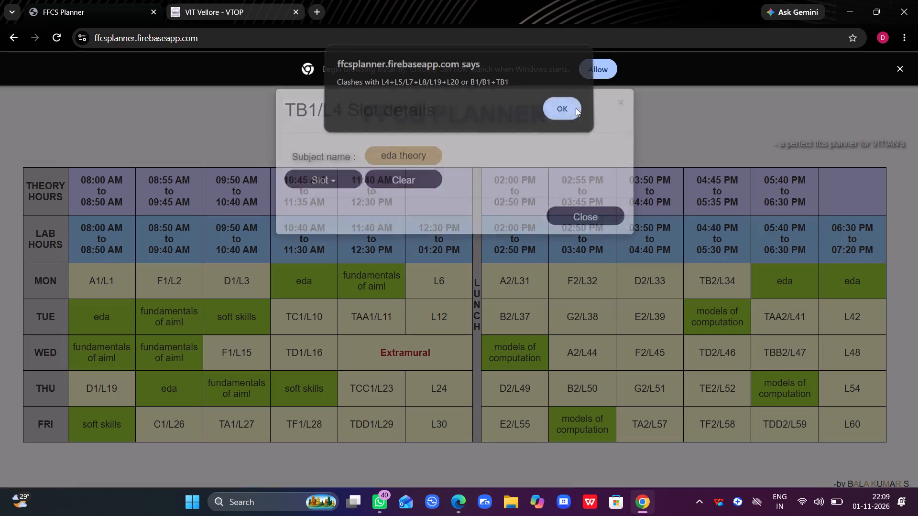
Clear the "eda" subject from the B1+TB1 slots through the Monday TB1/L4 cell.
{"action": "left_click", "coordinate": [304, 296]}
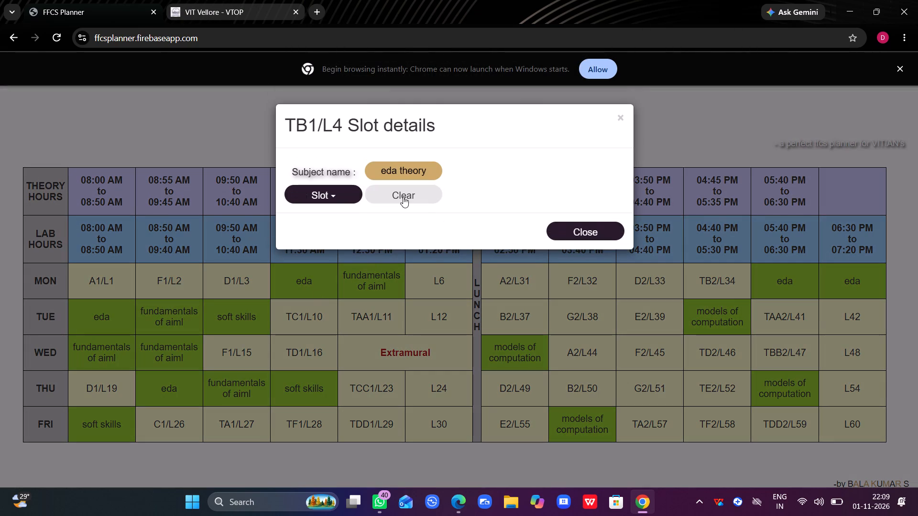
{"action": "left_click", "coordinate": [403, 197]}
Assign the subject name "eda theory" to the slot combination B1+TB1 from the Monday TB1/L4 cell.
{"action": "left_click", "coordinate": [299, 275]}
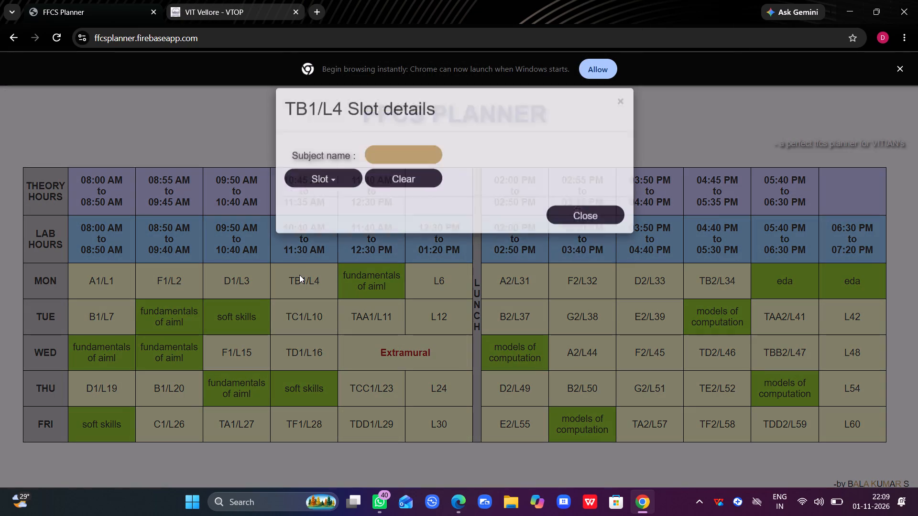
{"action": "left_click", "coordinate": [383, 171]}
{"action": "type", "text": "eda"}
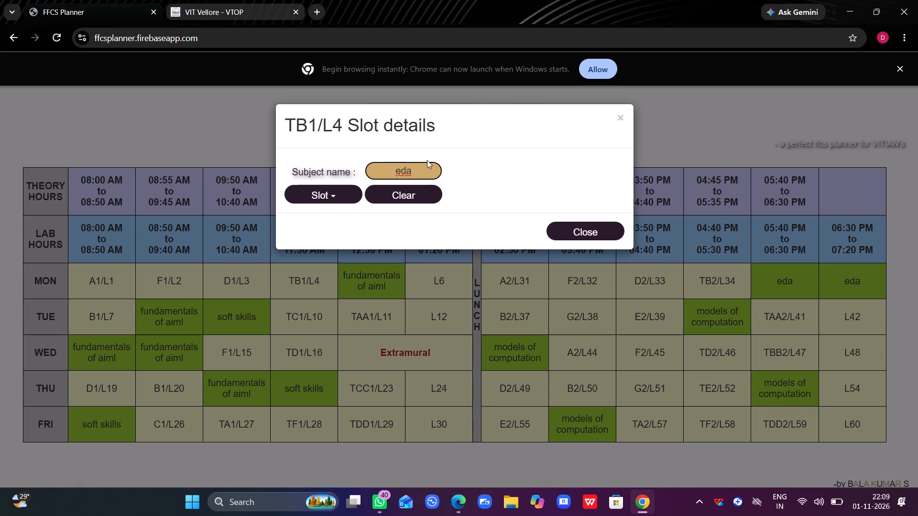
{"action": "key", "text": "space"}
{"action": "type", "text": "theory"}
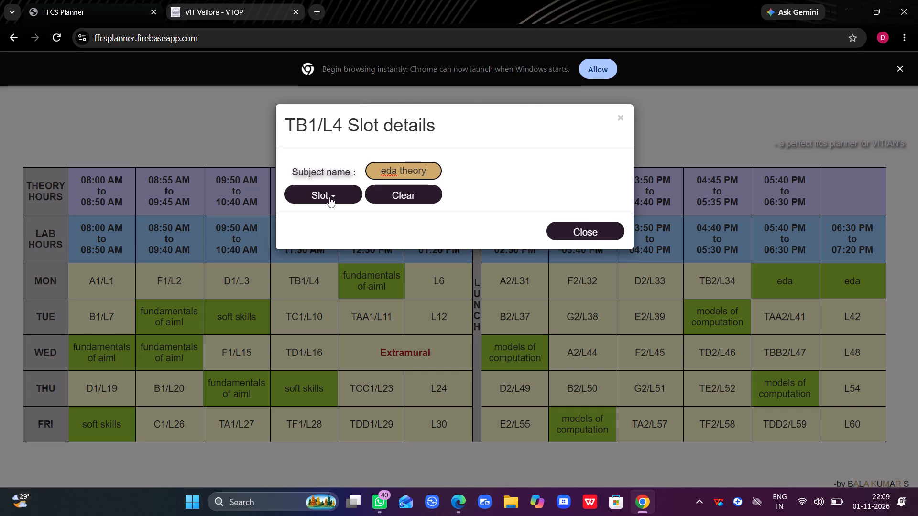
{"action": "left_click", "coordinate": [329, 197]}
{"action": "left_click", "coordinate": [313, 228]}
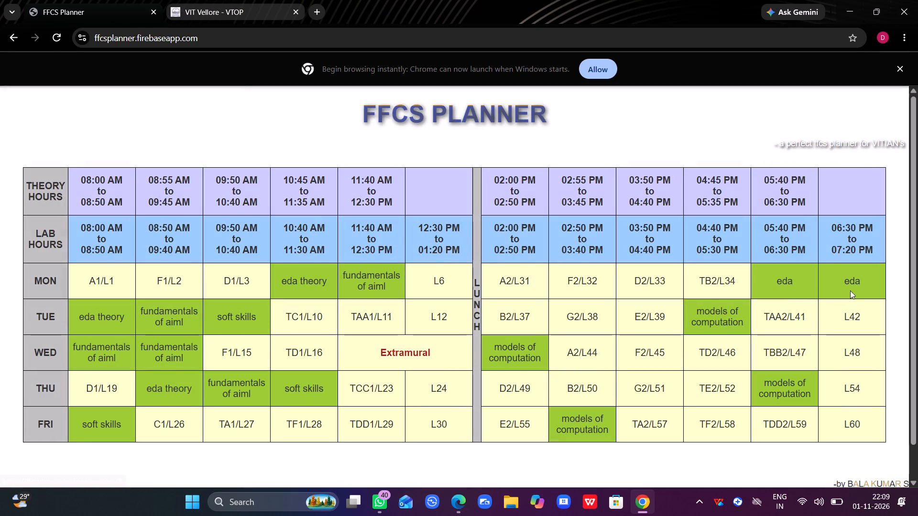
Clear "eda" from the Monday evening lab slots and reassign L35+L36 with the subject name "eda lab".
{"action": "left_click", "coordinate": [792, 280]}
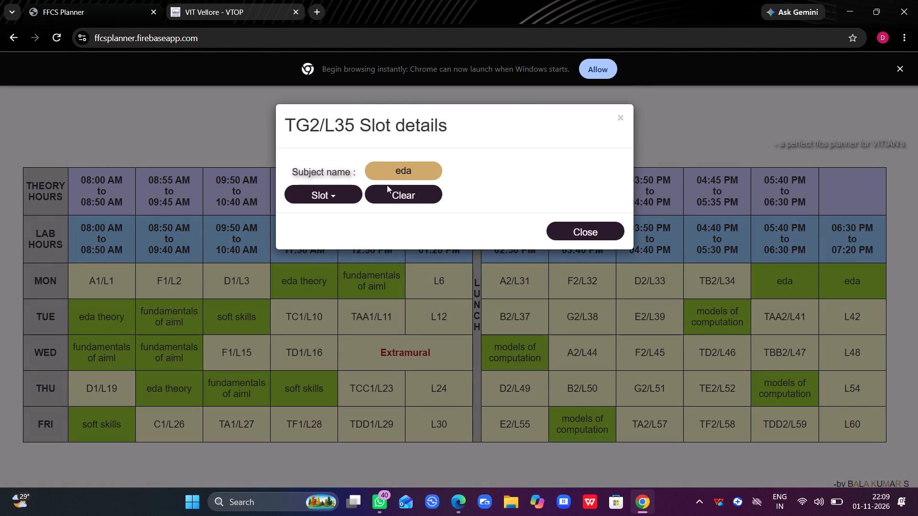
{"action": "left_click", "coordinate": [387, 188]}
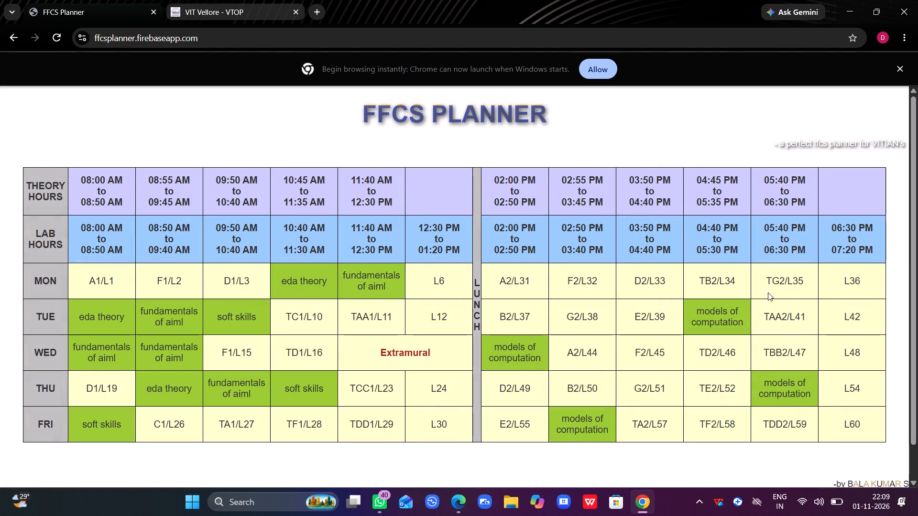
{"action": "left_click", "coordinate": [775, 286]}
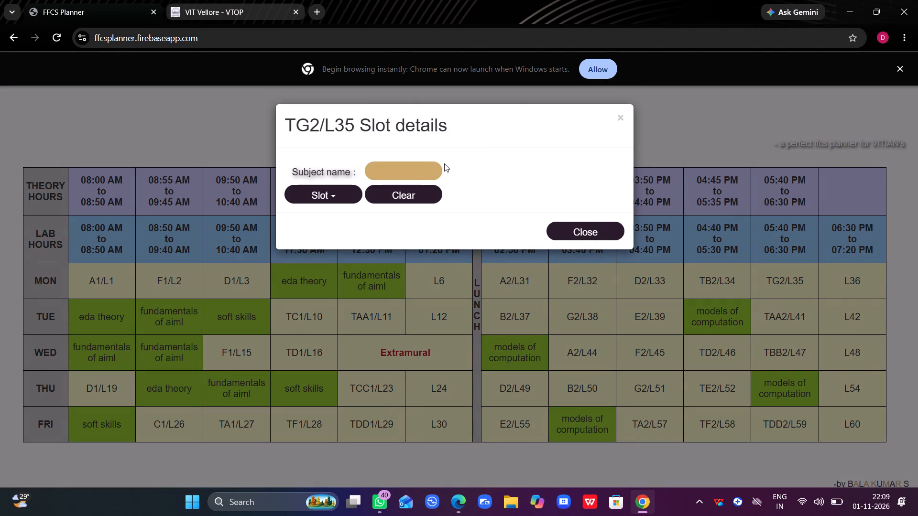
{"action": "left_click", "coordinate": [424, 165]}
{"action": "type", "text": "eda lab"}
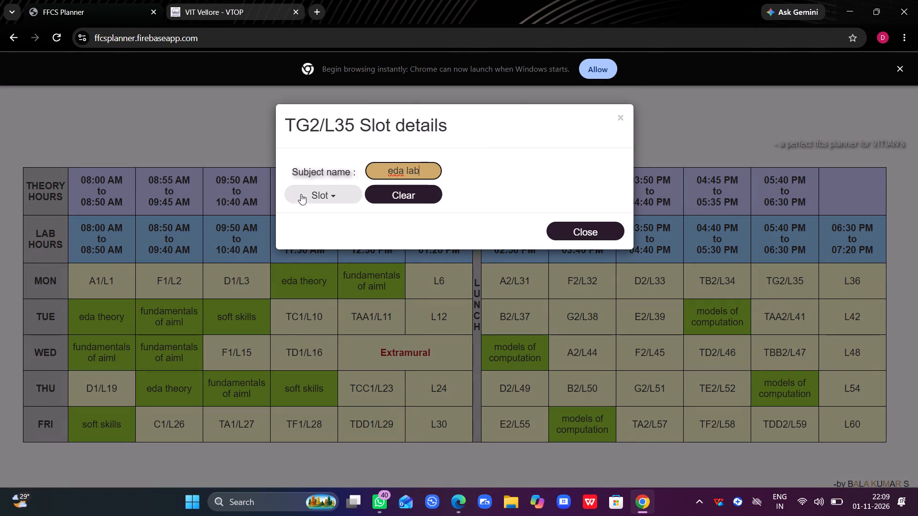
{"action": "left_click", "coordinate": [303, 193]}
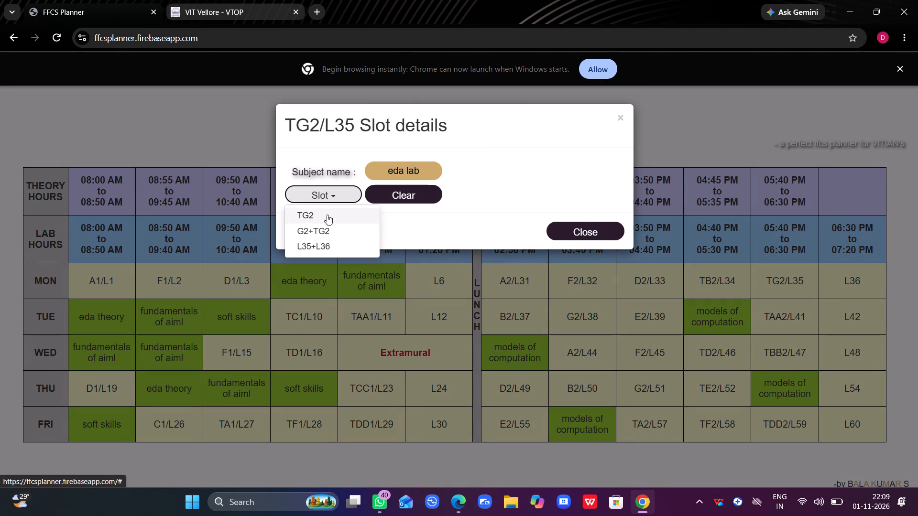
{"action": "left_click", "coordinate": [326, 241]}
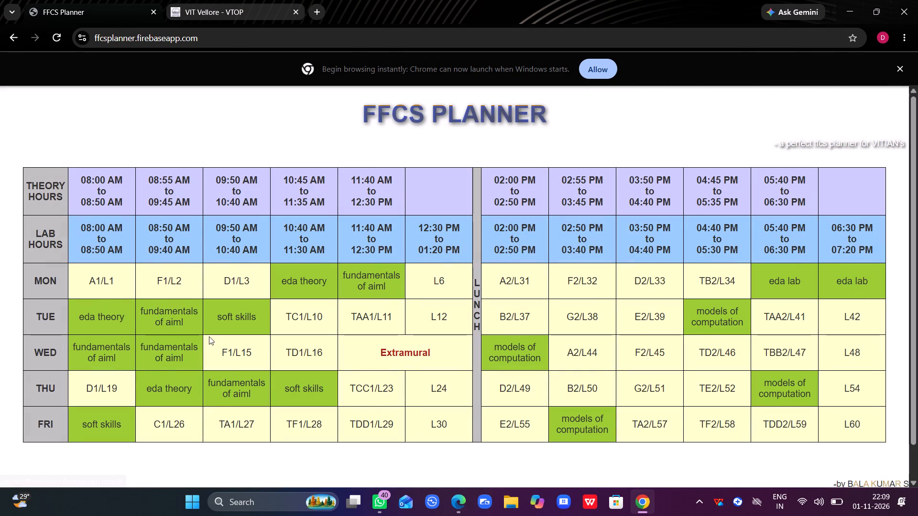
Replace "fundamentals of aiml" in the G1+TG1 theory slots with "foam theory", working from the Tuesday G1/L8 cell.
{"action": "left_click", "coordinate": [188, 319]}
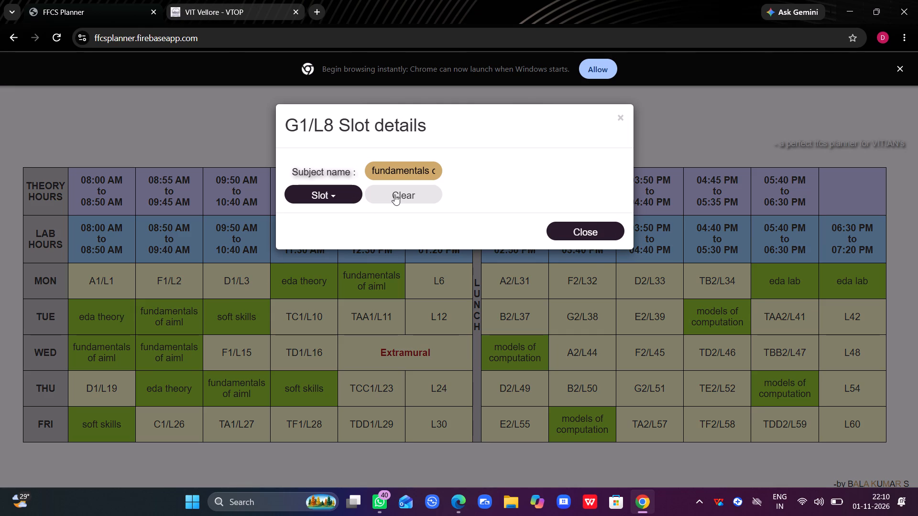
{"action": "left_click", "coordinate": [394, 194]}
{"action": "left_click", "coordinate": [177, 313]}
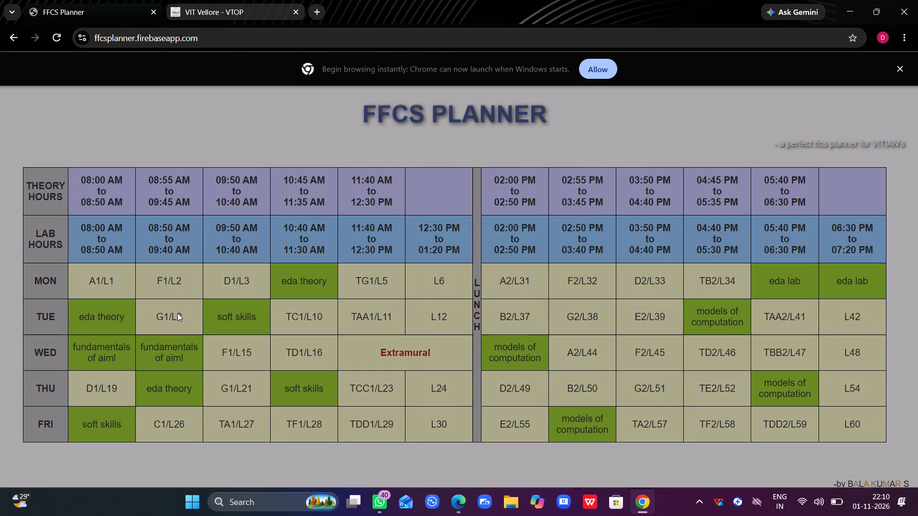
{"action": "left_click", "coordinate": [375, 170]}
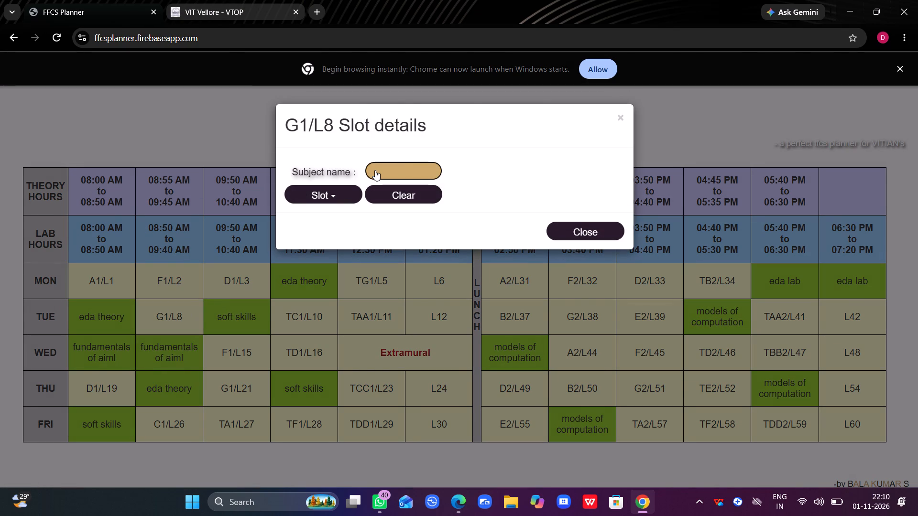
{"action": "type", "text": "foa"}
{"action": "key", "text": "m"}
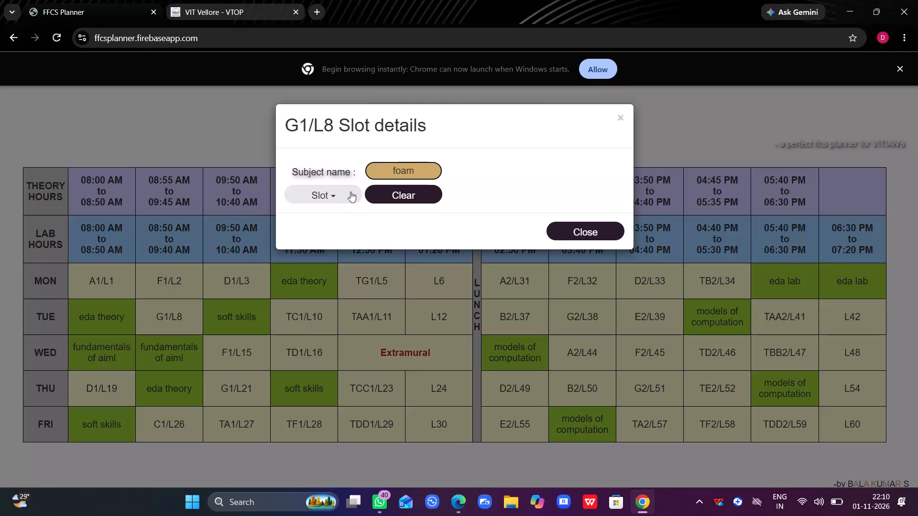
{"action": "key", "text": "space"}
{"action": "type", "text": "theory"}
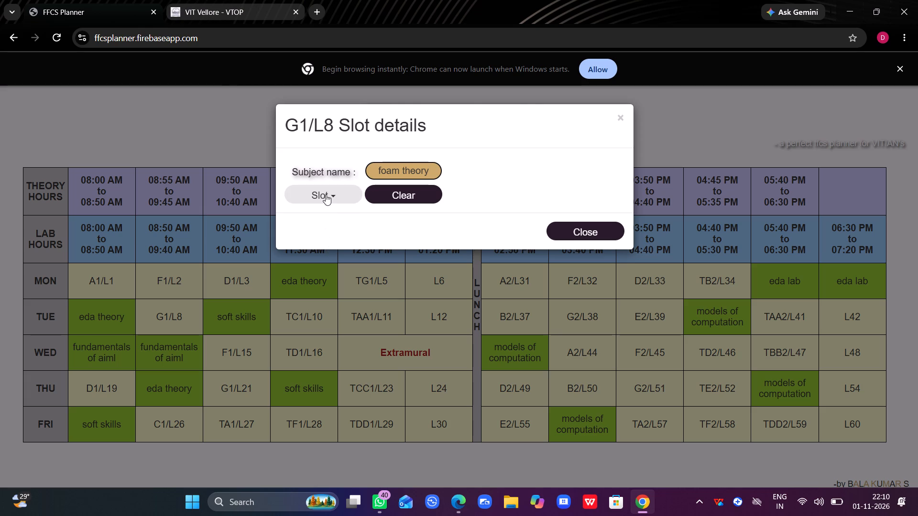
{"action": "left_click", "coordinate": [331, 192]}
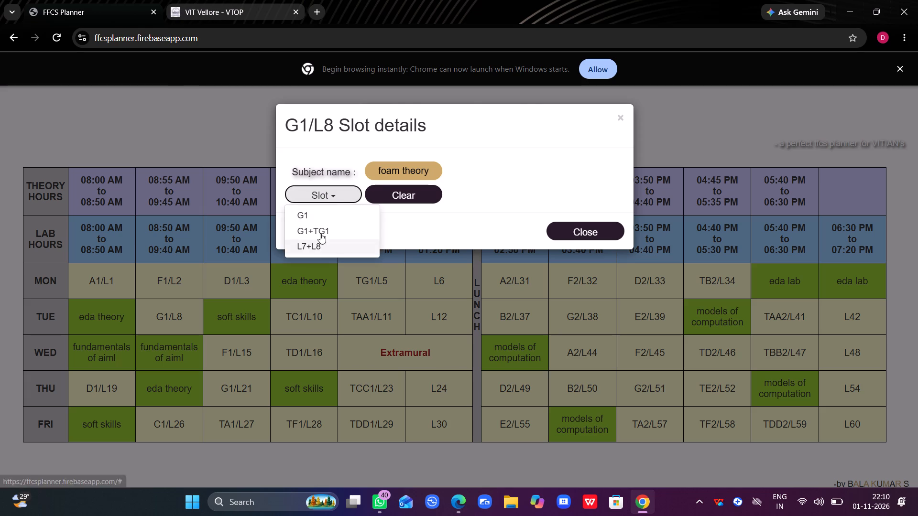
{"action": "left_click", "coordinate": [321, 231]}
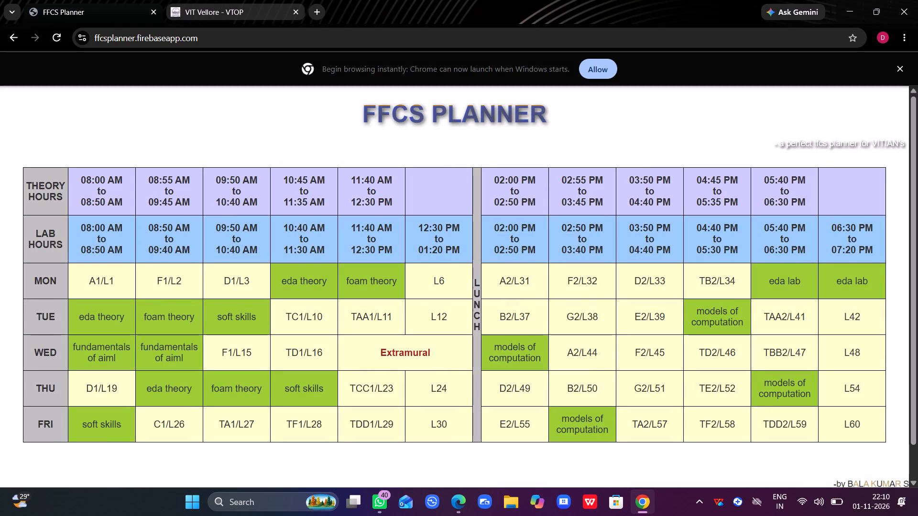
Clear "fundamentals of aiml" from the Wednesday morning lab slots through the C1/L13 cell.
{"action": "left_click", "coordinate": [105, 353]}
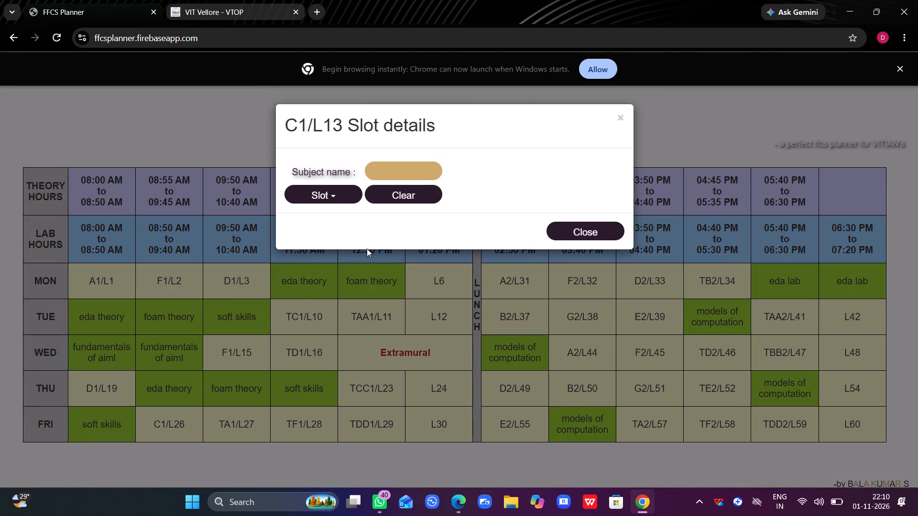
{"action": "left_click", "coordinate": [393, 196]}
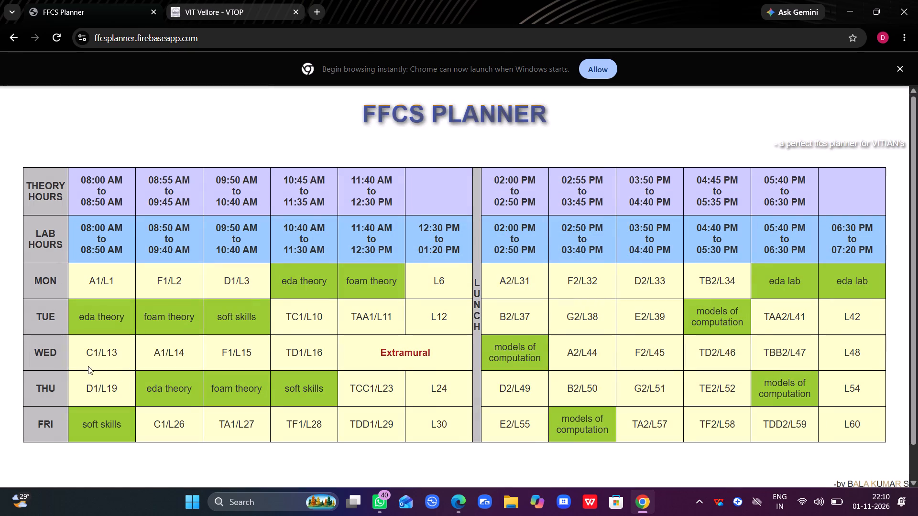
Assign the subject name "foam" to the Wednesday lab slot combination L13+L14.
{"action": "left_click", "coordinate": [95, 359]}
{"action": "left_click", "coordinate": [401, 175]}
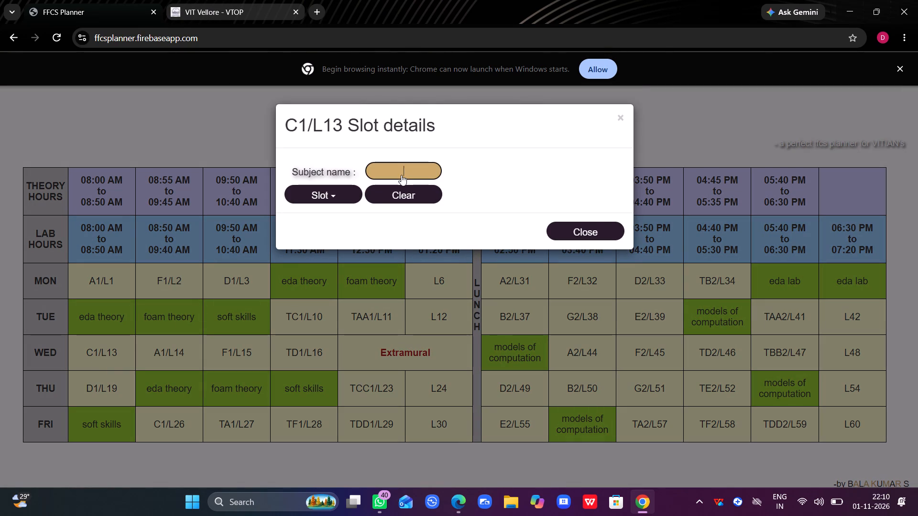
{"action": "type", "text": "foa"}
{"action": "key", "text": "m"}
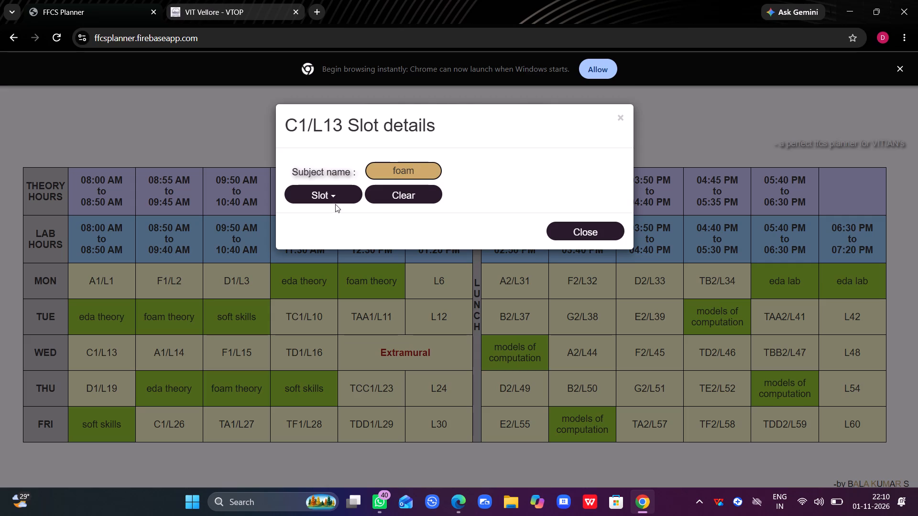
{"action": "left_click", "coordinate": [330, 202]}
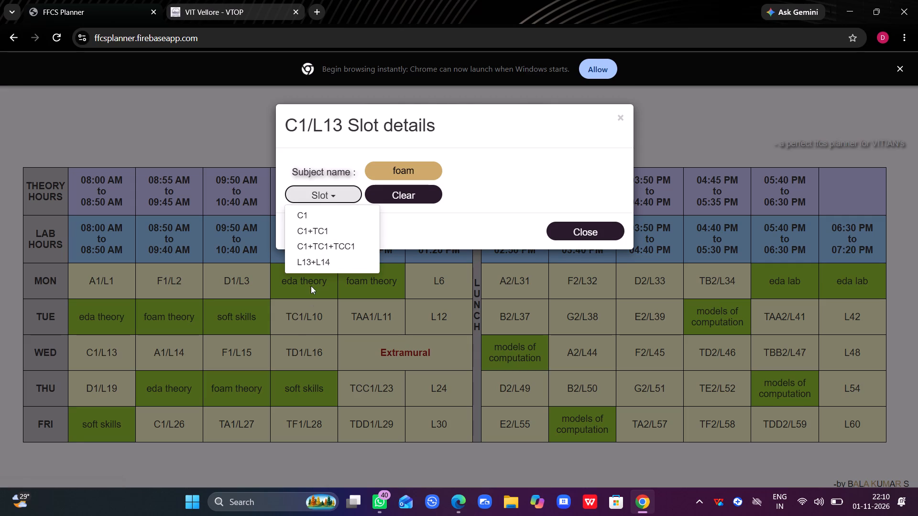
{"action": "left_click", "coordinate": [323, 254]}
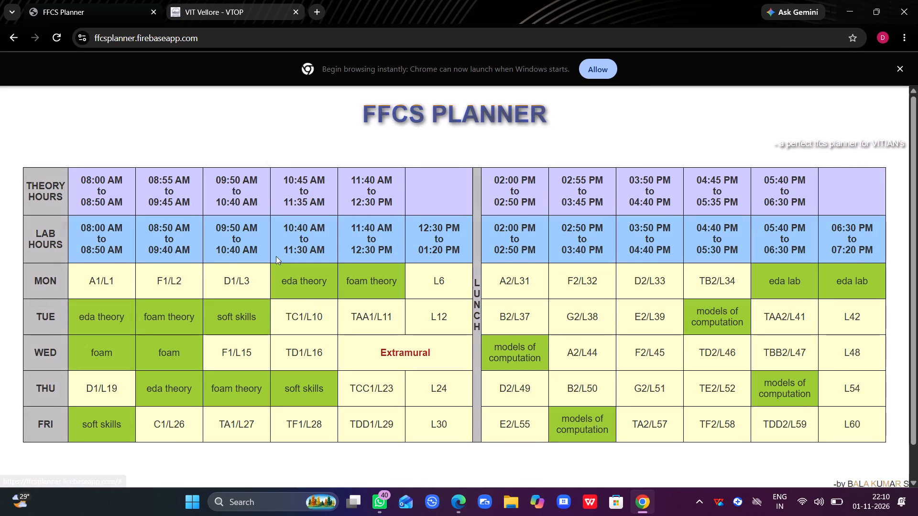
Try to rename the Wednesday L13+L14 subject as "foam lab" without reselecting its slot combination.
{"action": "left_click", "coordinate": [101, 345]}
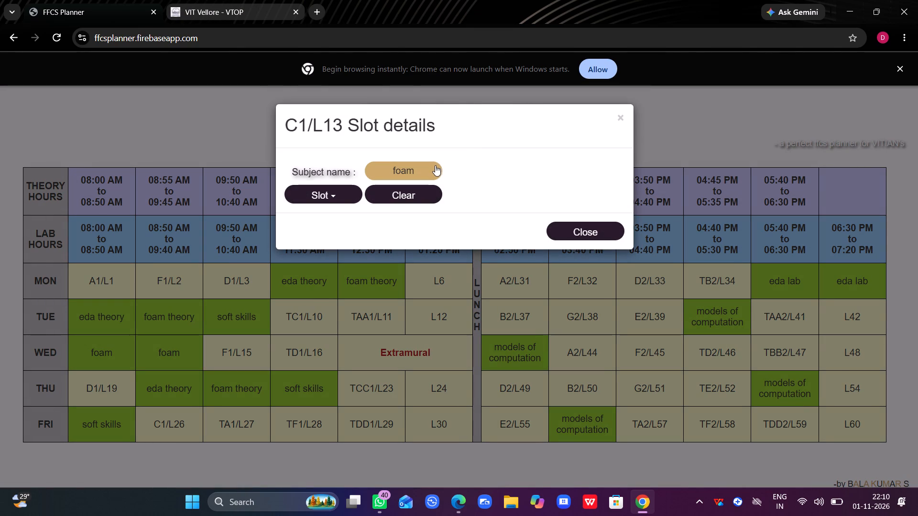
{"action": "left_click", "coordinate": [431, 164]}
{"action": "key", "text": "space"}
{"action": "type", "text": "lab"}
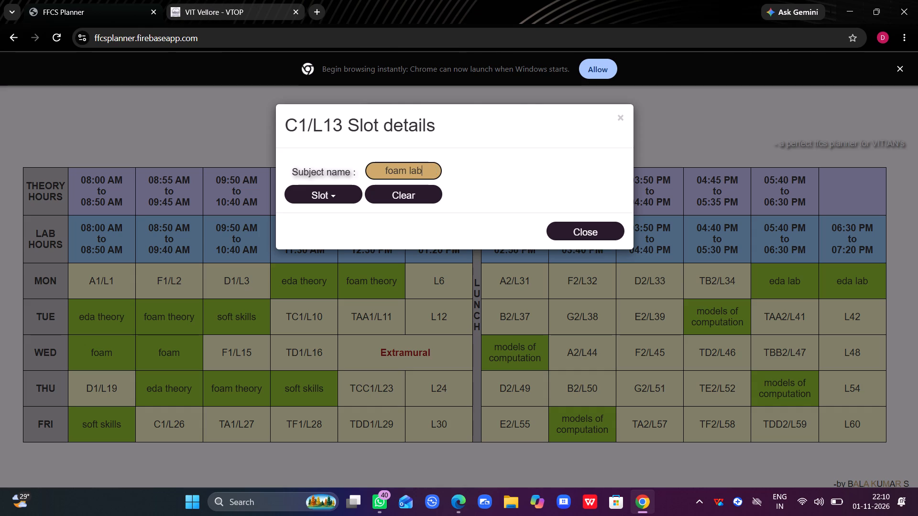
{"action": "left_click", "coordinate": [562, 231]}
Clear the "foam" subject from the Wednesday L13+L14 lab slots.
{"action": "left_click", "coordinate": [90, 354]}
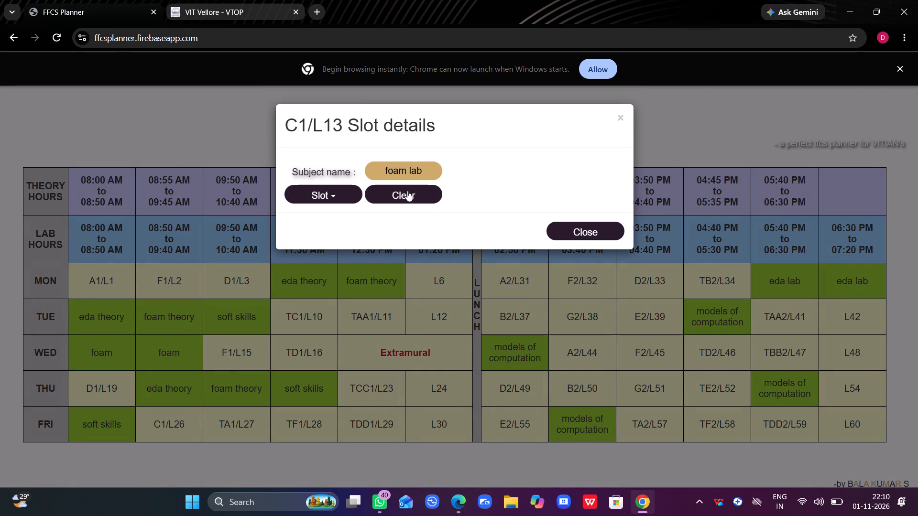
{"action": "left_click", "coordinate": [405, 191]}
Assign the subject name "foam lab" to the slot combination L13+L14 from the Wednesday C1/L13 cell.
{"action": "left_click", "coordinate": [112, 348]}
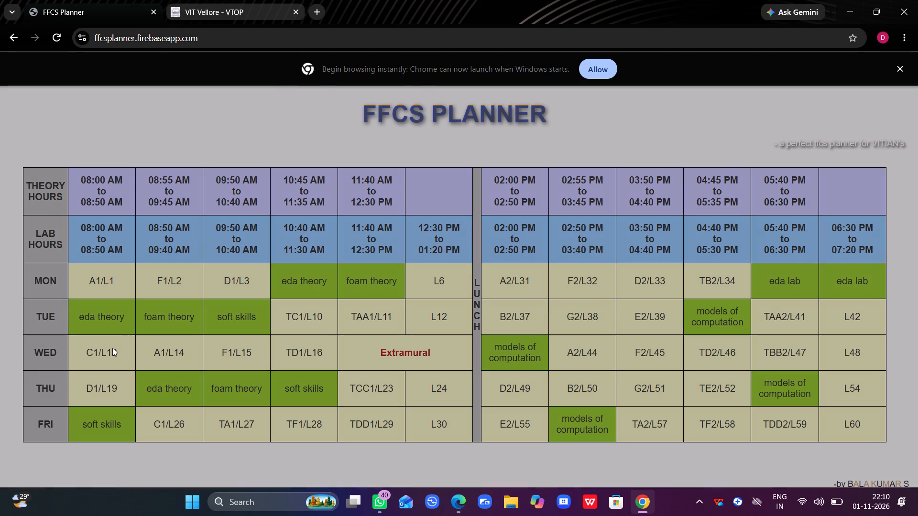
{"action": "left_click", "coordinate": [392, 167]}
{"action": "type", "text": "foam lab"}
{"action": "left_click", "coordinate": [328, 200]}
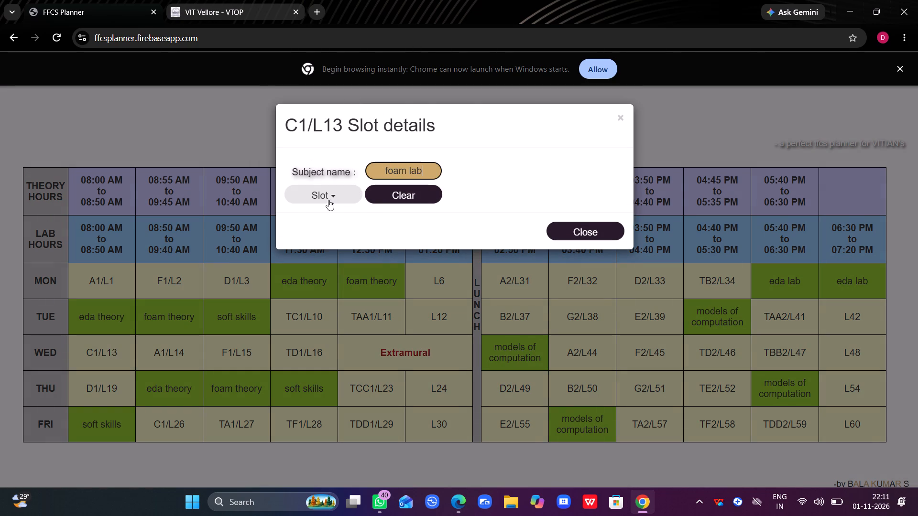
{"action": "left_click", "coordinate": [324, 258]}
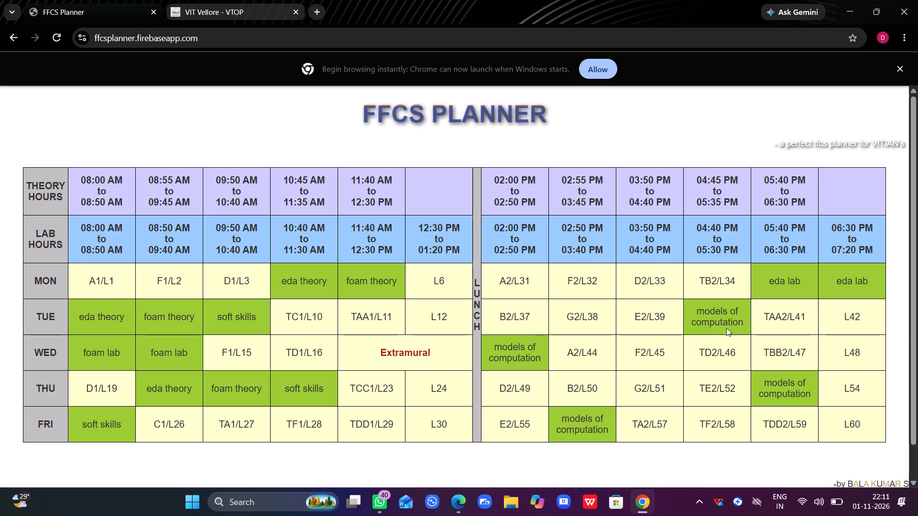
Replace "models of computation" in the C2+TC2+TCC2 slots with "models of computation theory", working from the Tuesday TC2/L40 cell.
{"action": "left_click", "coordinate": [715, 319]}
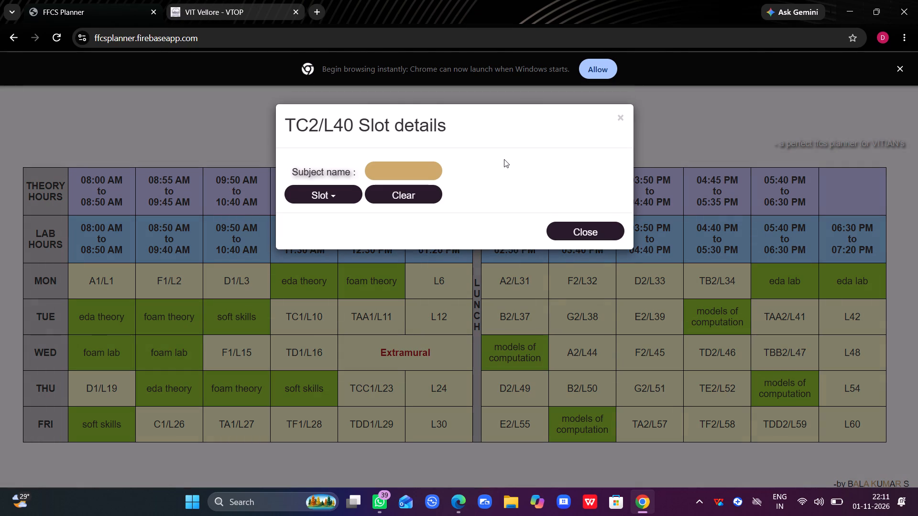
{"action": "left_click", "coordinate": [426, 189]}
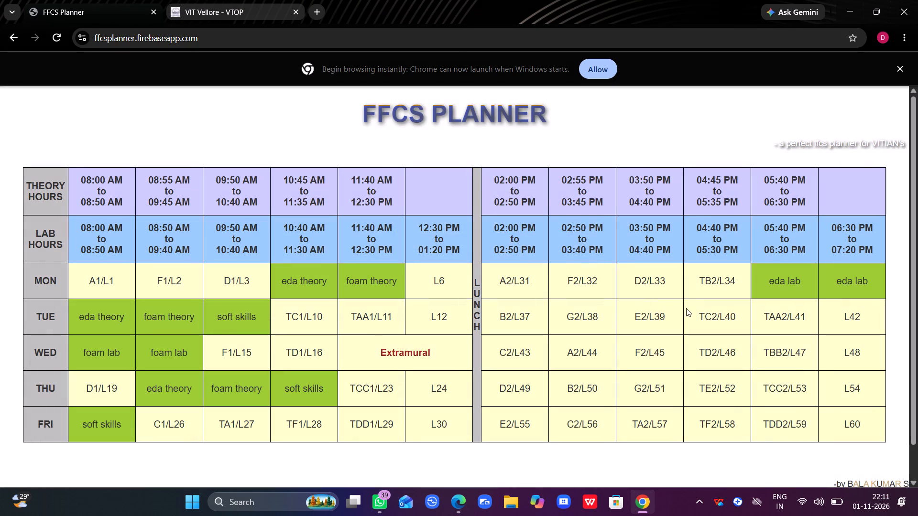
{"action": "left_click", "coordinate": [694, 312]}
{"action": "left_click", "coordinate": [407, 164]}
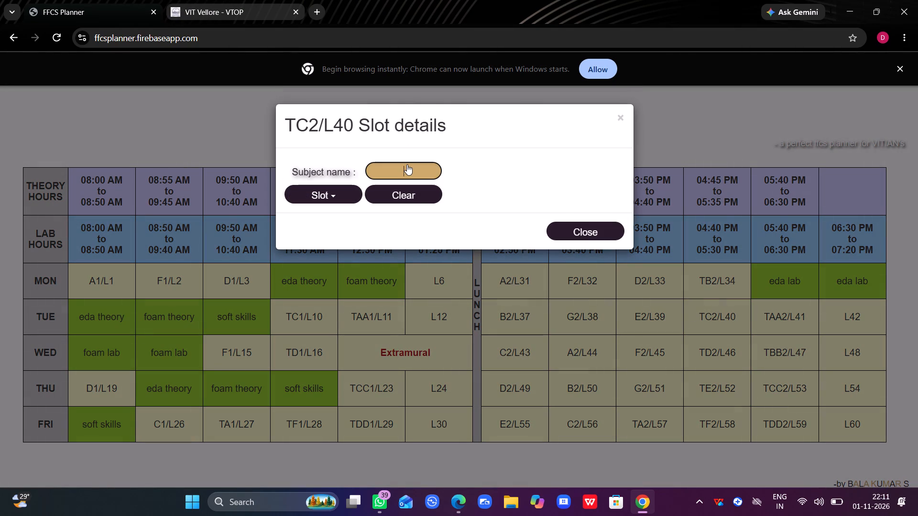
{"action": "type", "text": "mo"}
{"action": "type", "text": "dels of compu"}
{"action": "type", "text": "tation thep"}
{"action": "key", "text": "BackSpace"}
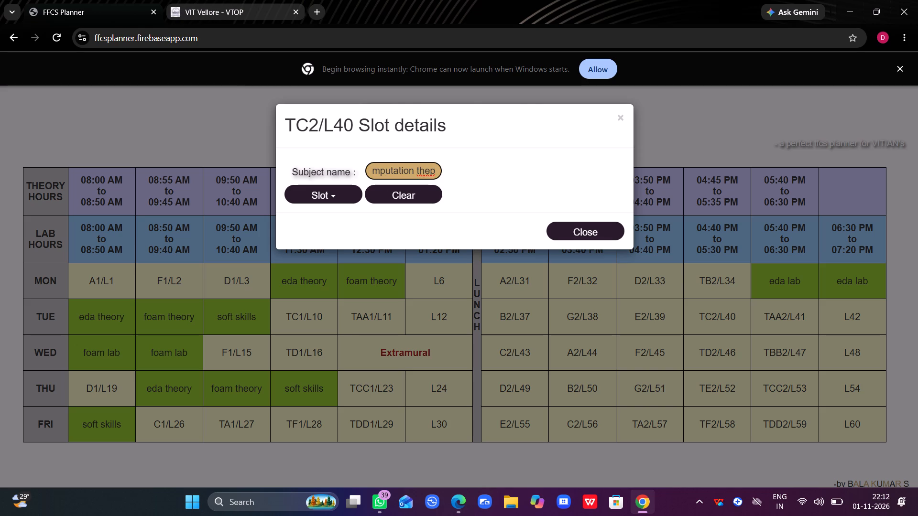
{"action": "type", "text": "ory"}
{"action": "left_click", "coordinate": [333, 188]}
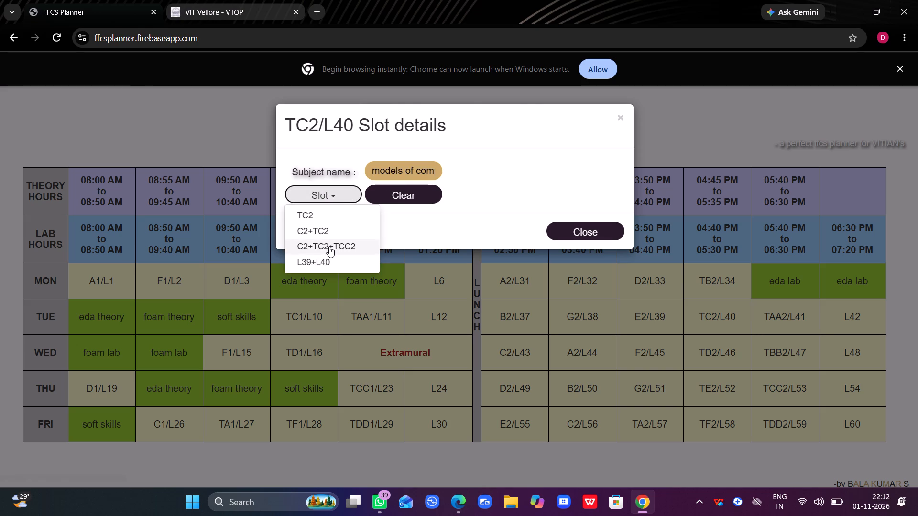
{"action": "left_click", "coordinate": [329, 247]}
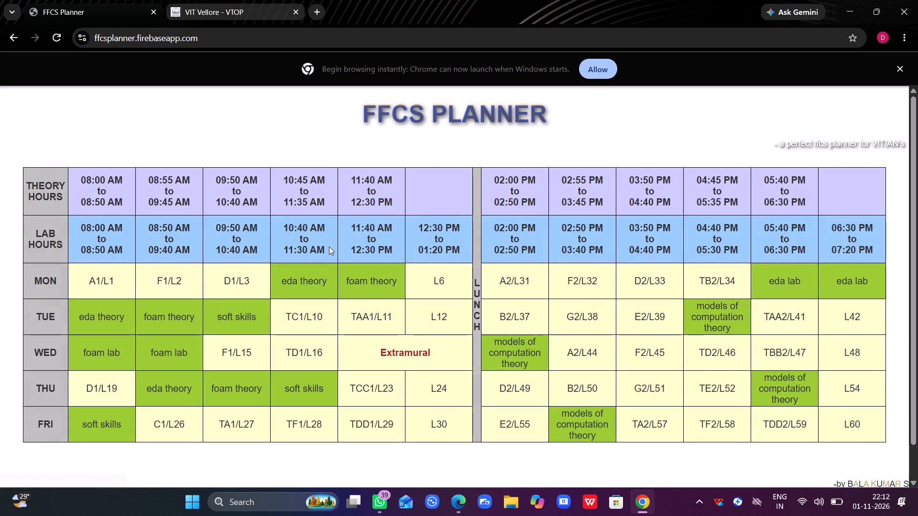
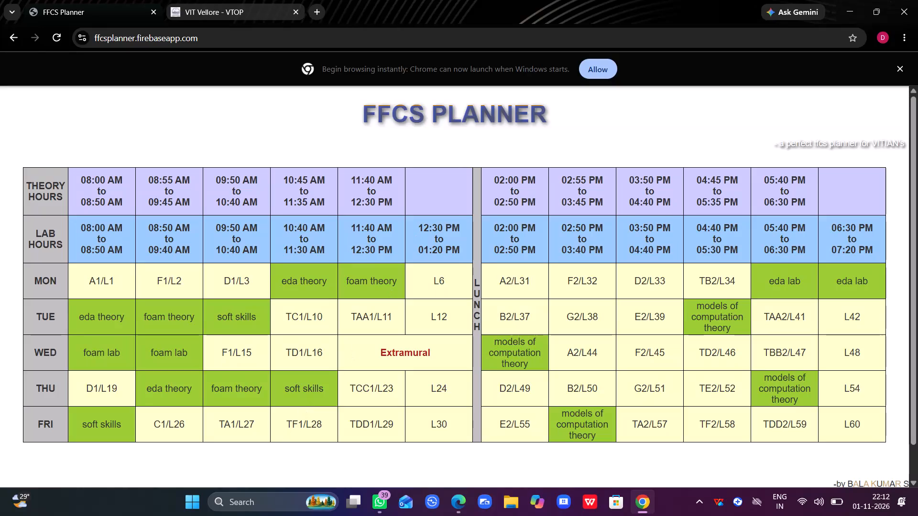
Assign the subject name "ethics" to the slot combination F1+TF1 from the Friday TF1/L28 cell.
{"action": "left_click", "coordinate": [293, 426]}
{"action": "left_click", "coordinate": [405, 167]}
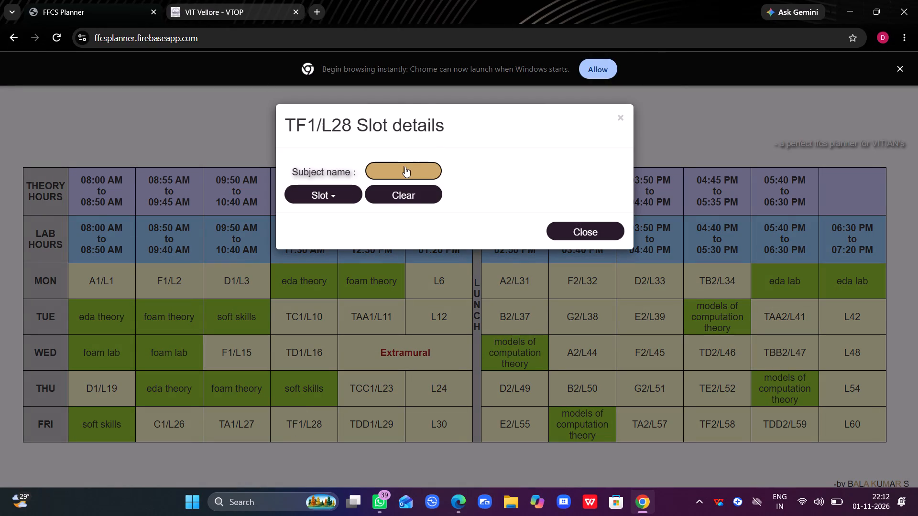
{"action": "type", "text": "et"}
{"action": "type", "text": "hics"}
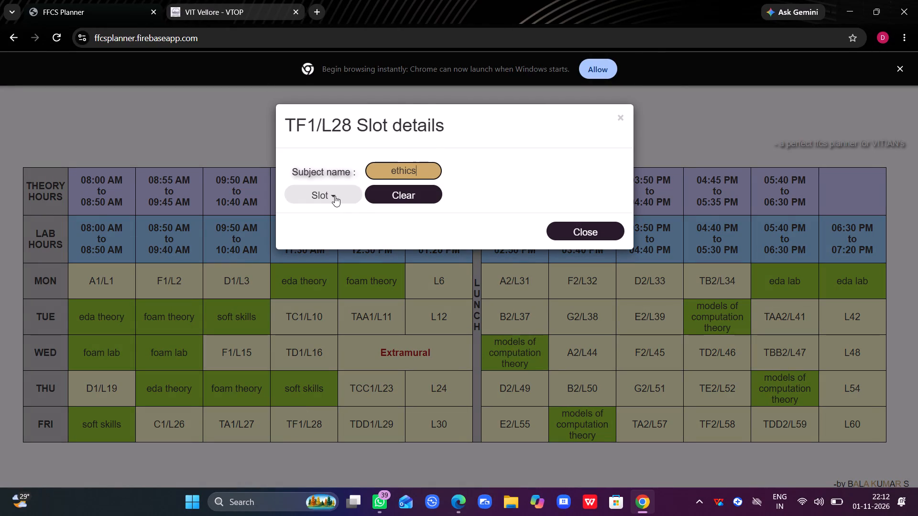
{"action": "left_click", "coordinate": [335, 196]}
{"action": "left_click", "coordinate": [333, 227]}
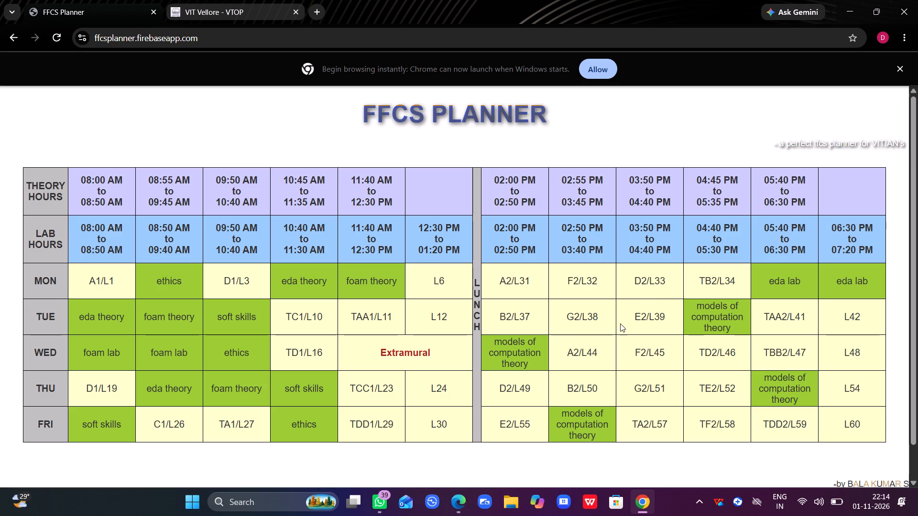
Assign the subject name "software engineering theory" to the slot combination E2+TE2 from the Tuesday E2/L39 cell.
{"action": "left_click", "coordinate": [658, 314]}
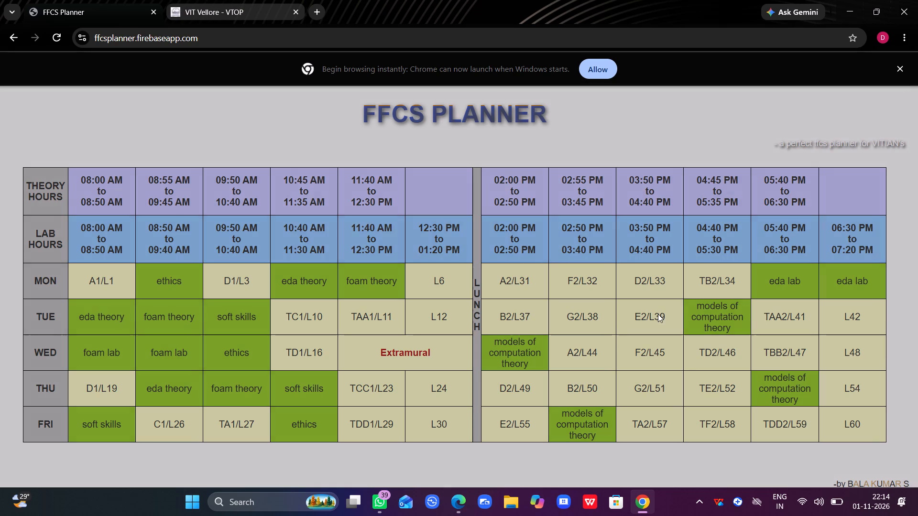
{"action": "left_click", "coordinate": [422, 170]}
{"action": "type", "text": "si"}
{"action": "key", "text": "BackSpace"}
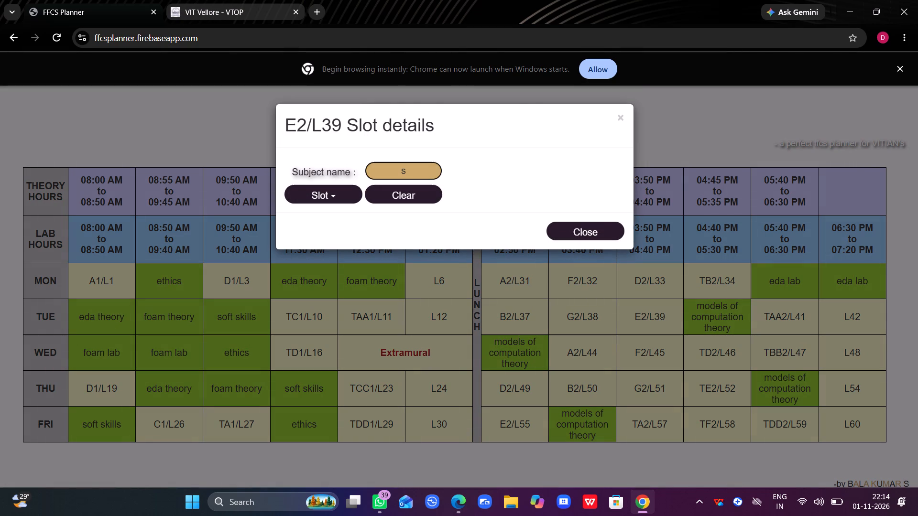
{"action": "type", "text": "oftware eng"}
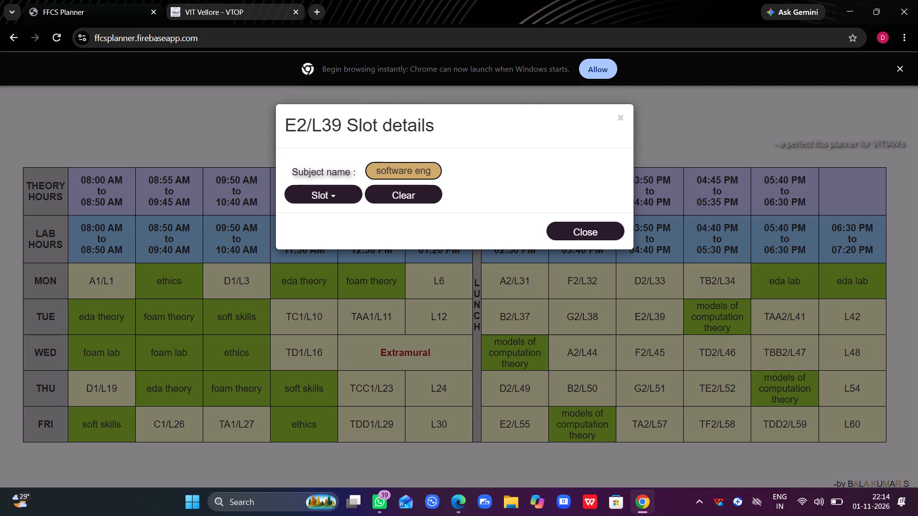
{"action": "type", "text": "ineerin"}
{"action": "type", "text": "g theory"}
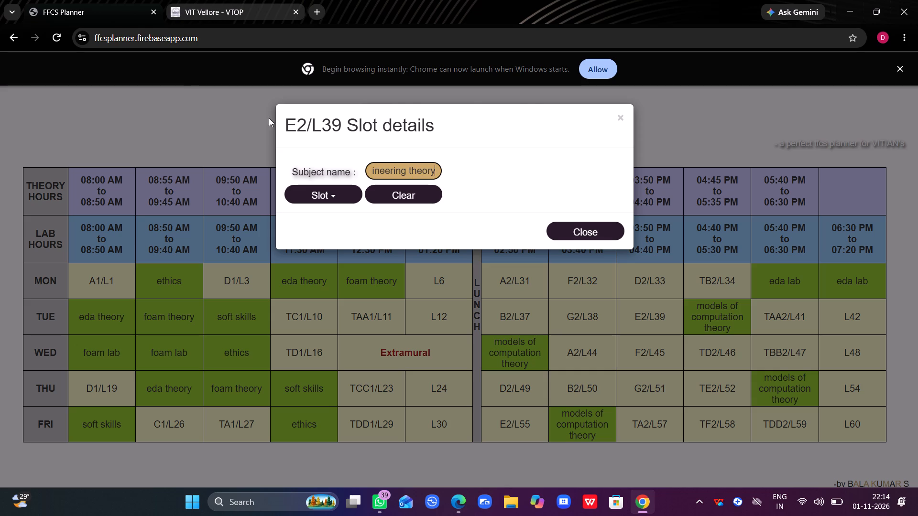
{"action": "left_click", "coordinate": [316, 193]}
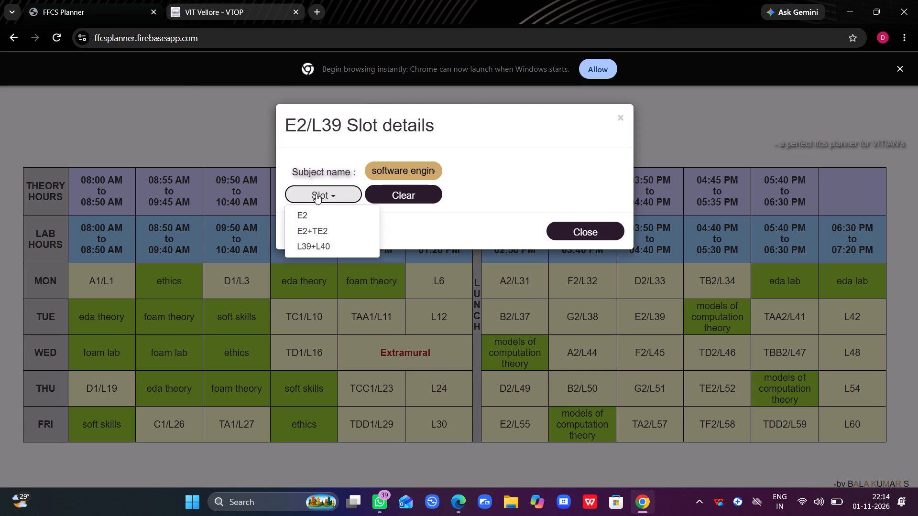
{"action": "left_click", "coordinate": [313, 236]}
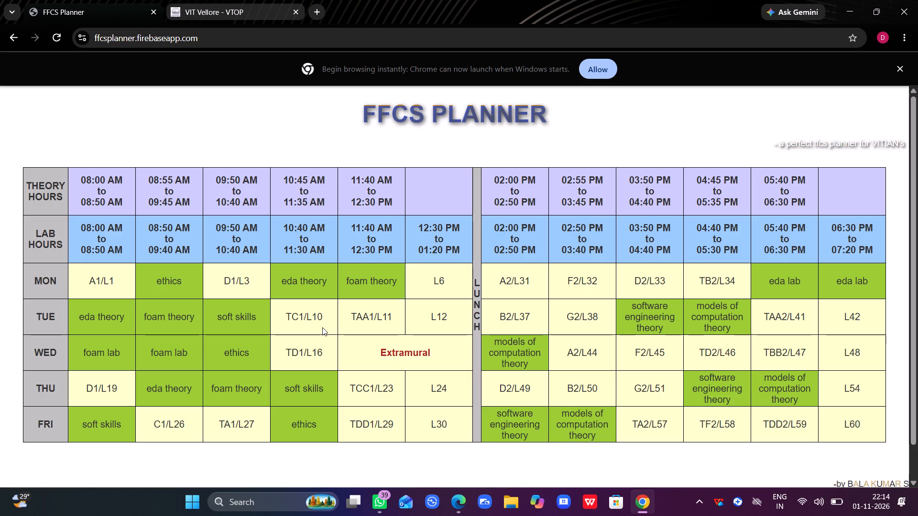
Assign the subject name "sofftware eng lab" to the slot combination L11+L12 from the Tuesday TAA1/L11 cell.
{"action": "left_click", "coordinate": [368, 320]}
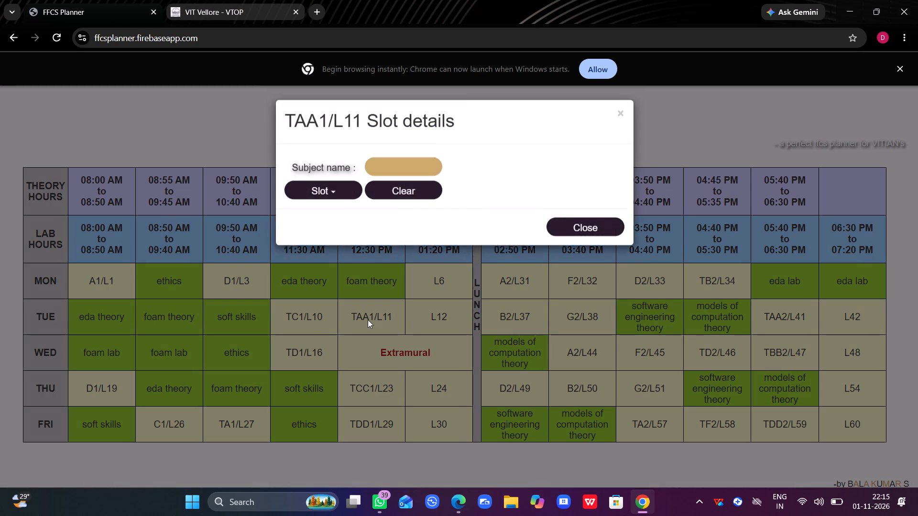
{"action": "left_click", "coordinate": [393, 163]}
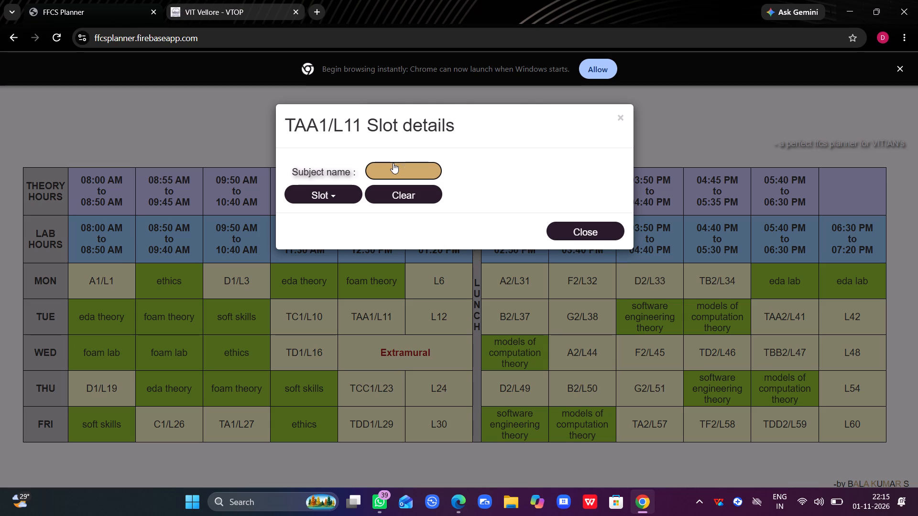
{"action": "type", "text": "so"}
{"action": "key", "text": "f"}
{"action": "key", "text": "f"}
{"action": "type", "text": "tw"}
{"action": "type", "text": "are eng la"}
{"action": "key", "text": "b"}
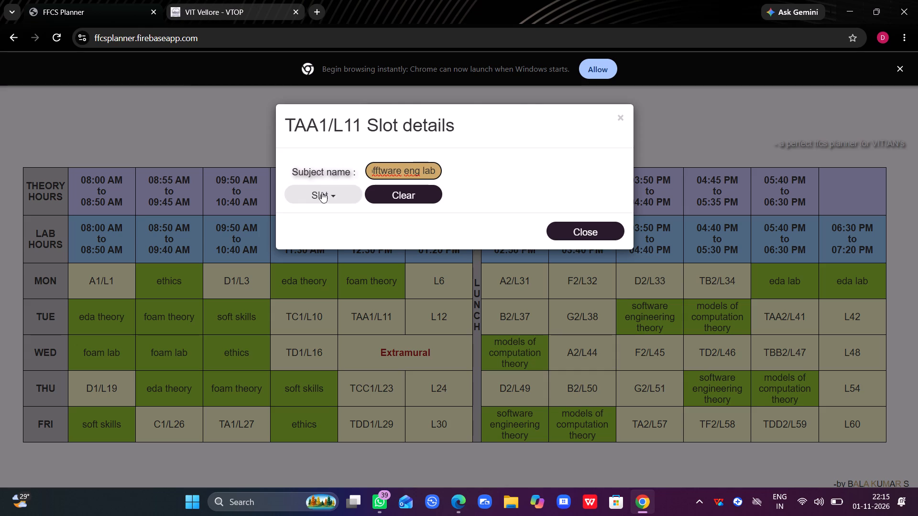
{"action": "left_click", "coordinate": [322, 193]}
{"action": "left_click", "coordinate": [320, 244]}
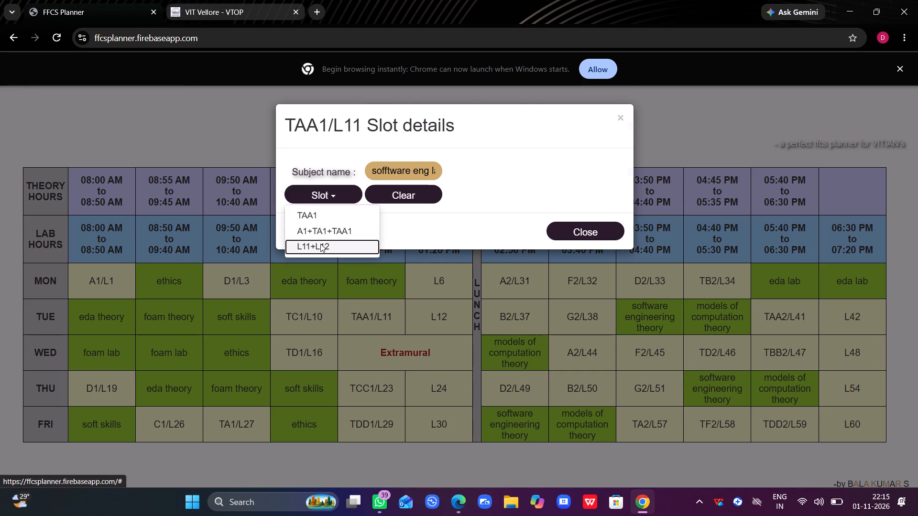